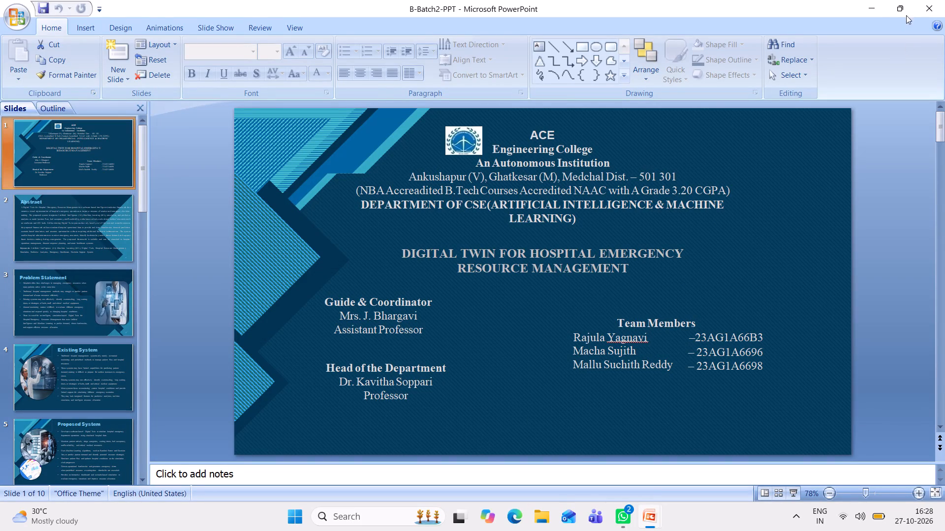
left_click(859, 32)
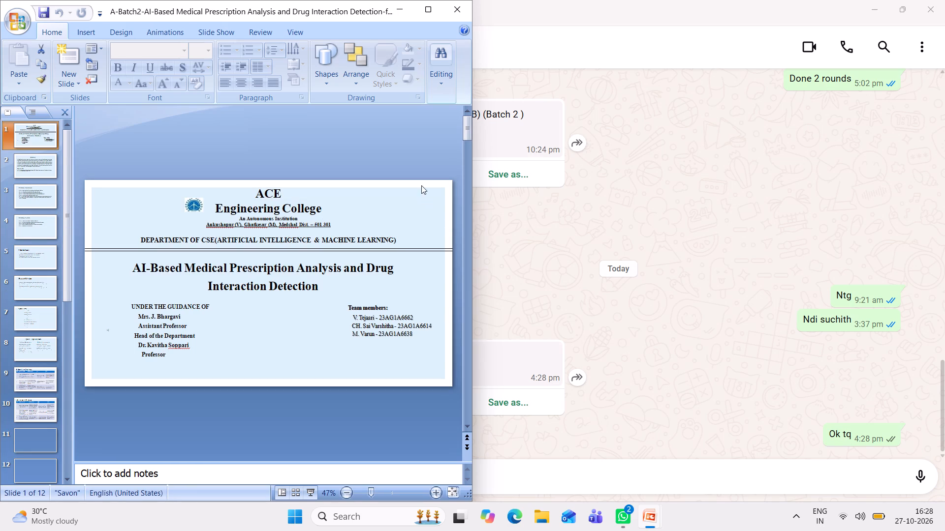
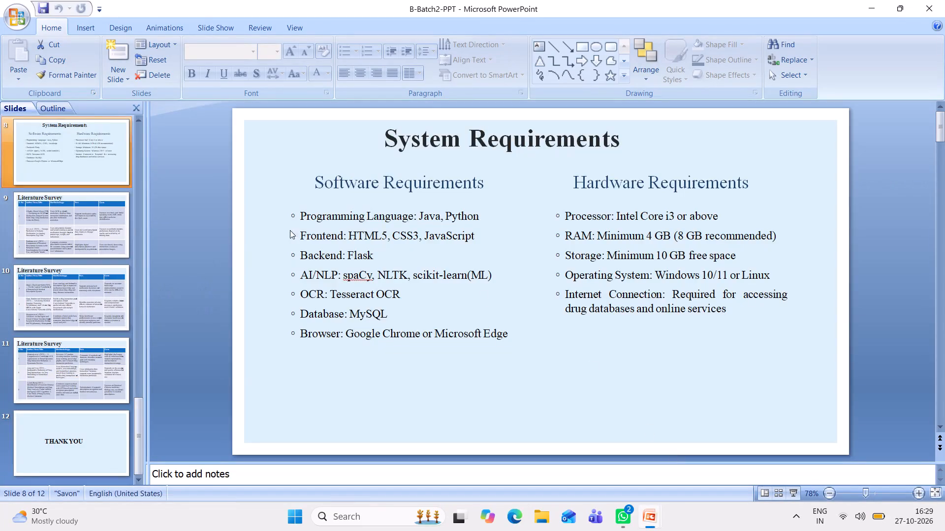
Delete the picture of the doctor with medical scans from the Problem Statement slide of the hospital digital twin presentation.
left_click(79, 234)
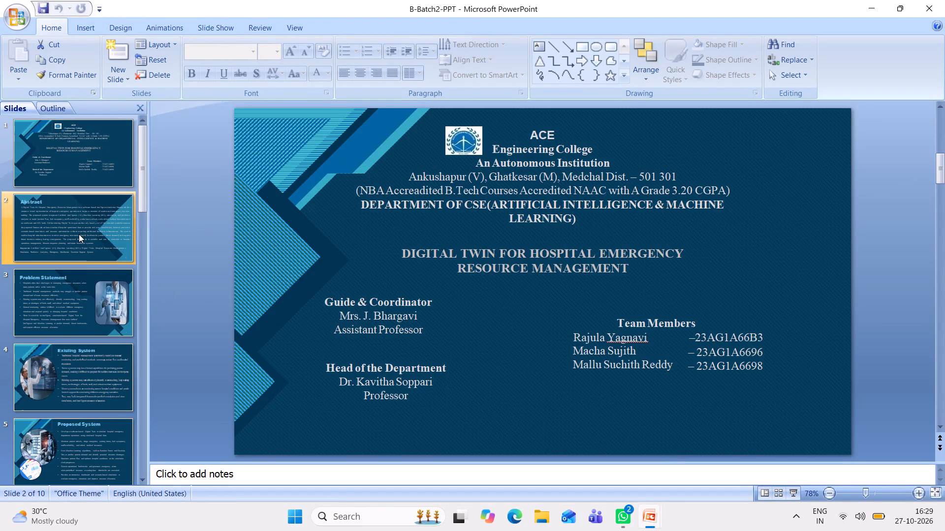
left_click(90, 295)
left_click(772, 258)
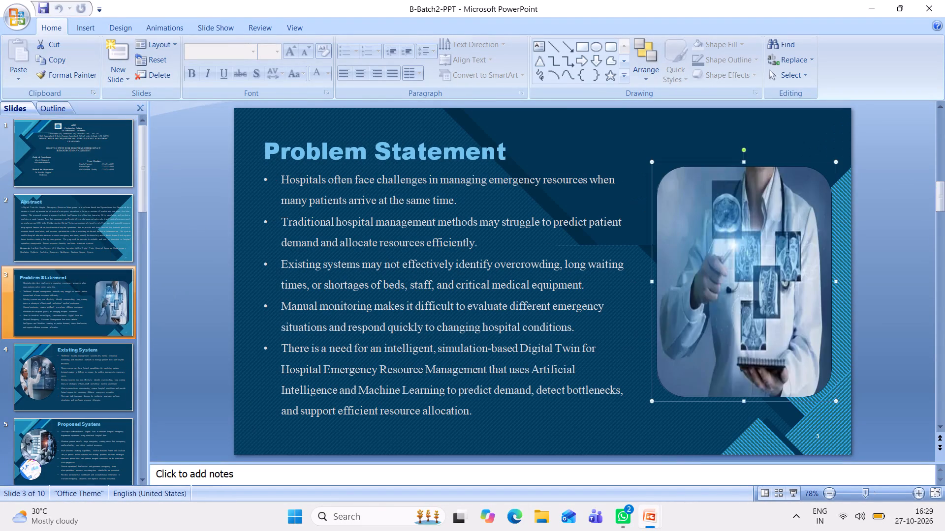
key("BackSpace")
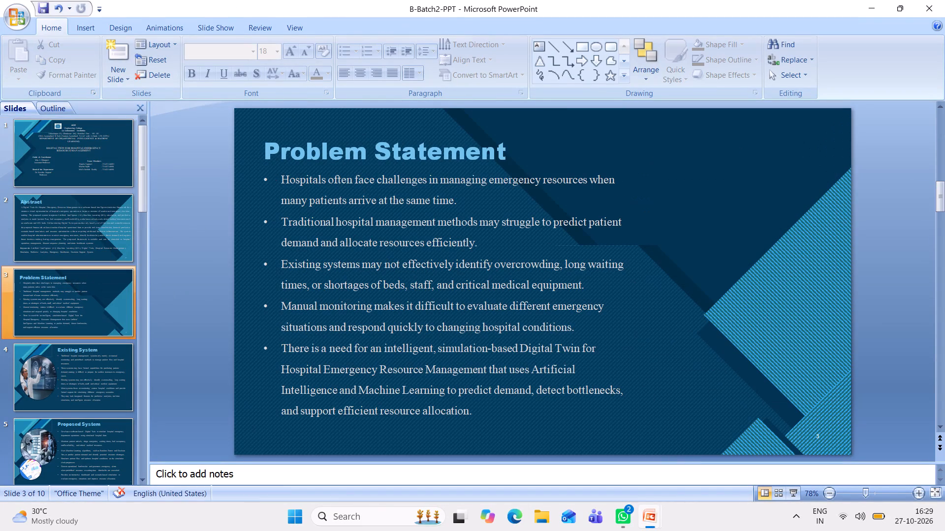
Delete the pictures from the Existing System, Proposed System and Workflow slides.
left_click(106, 373)
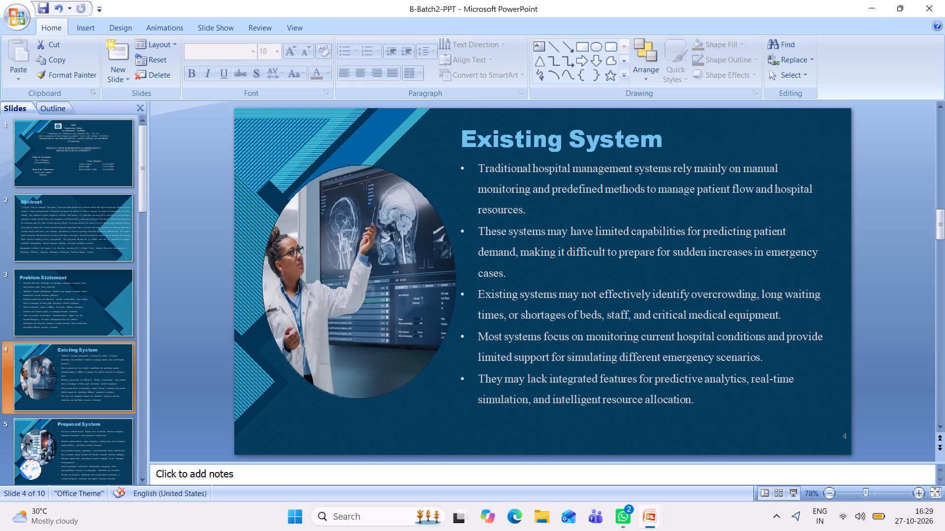
left_click(437, 288)
key("BackSpace")
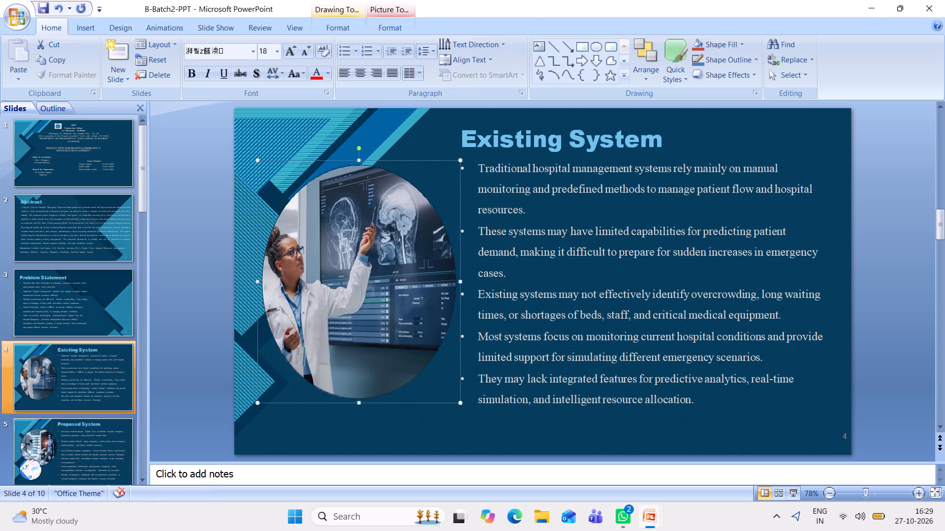
left_click(73, 447)
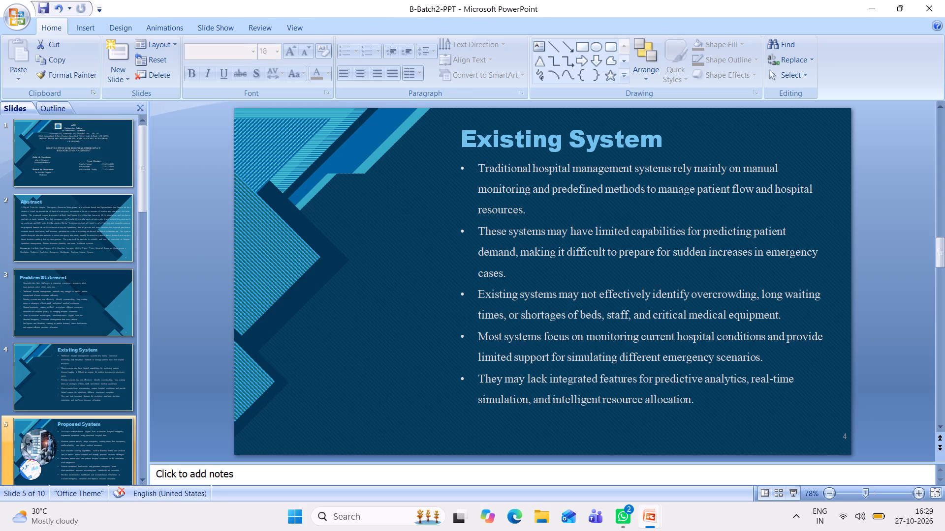
left_click(441, 261)
key("BackSpace")
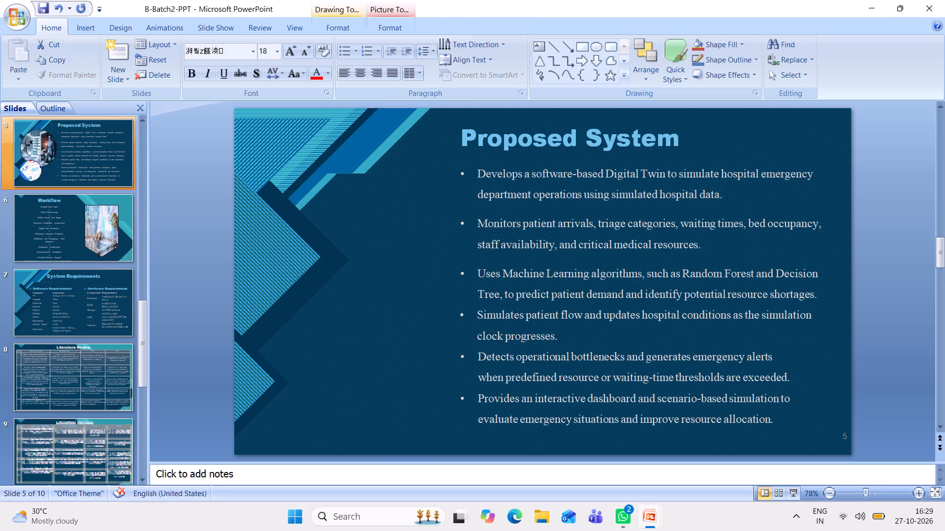
left_click(66, 244)
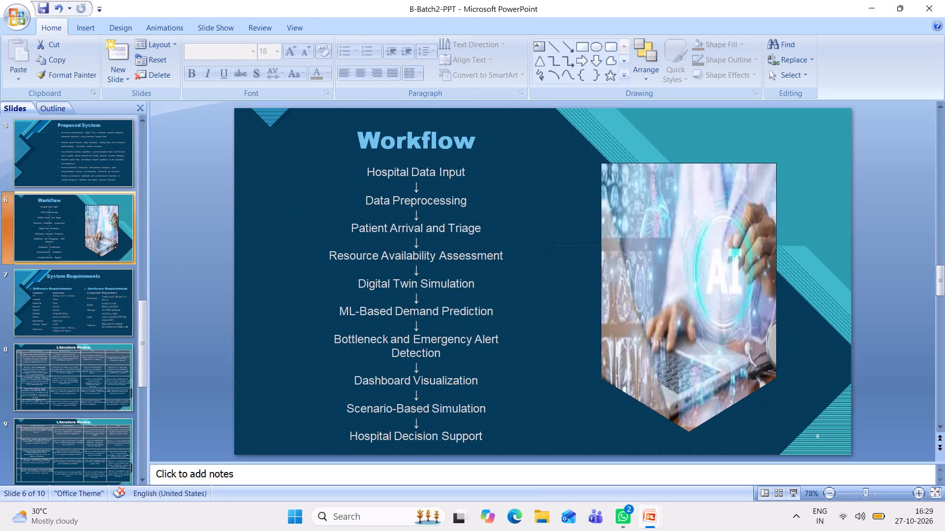
left_click(648, 274)
key("BackSpace")
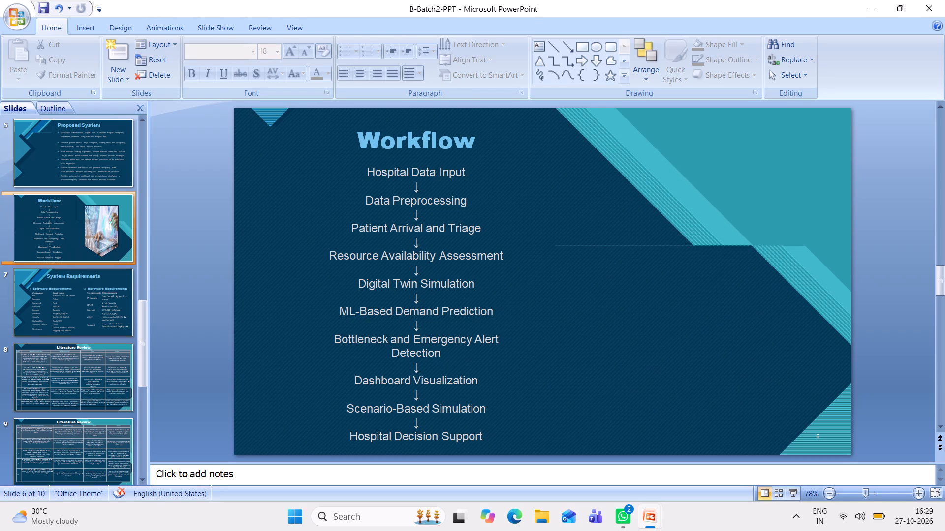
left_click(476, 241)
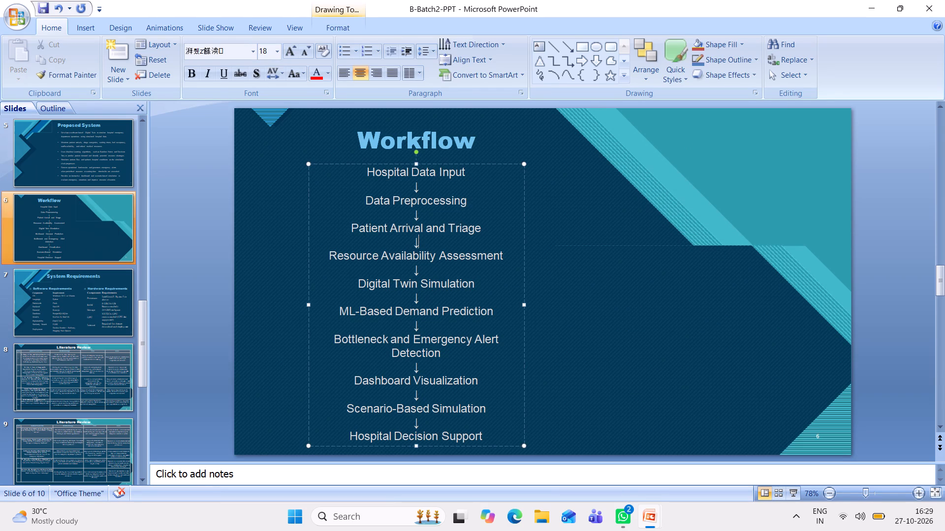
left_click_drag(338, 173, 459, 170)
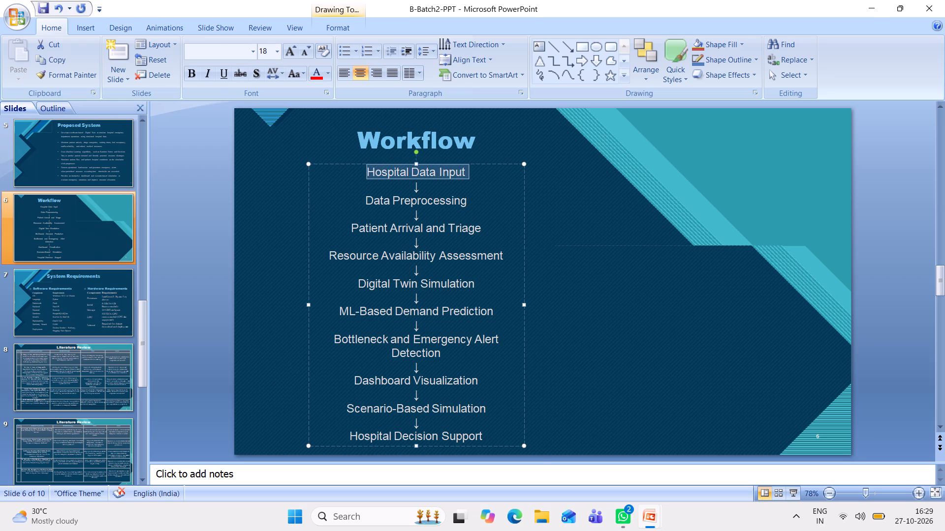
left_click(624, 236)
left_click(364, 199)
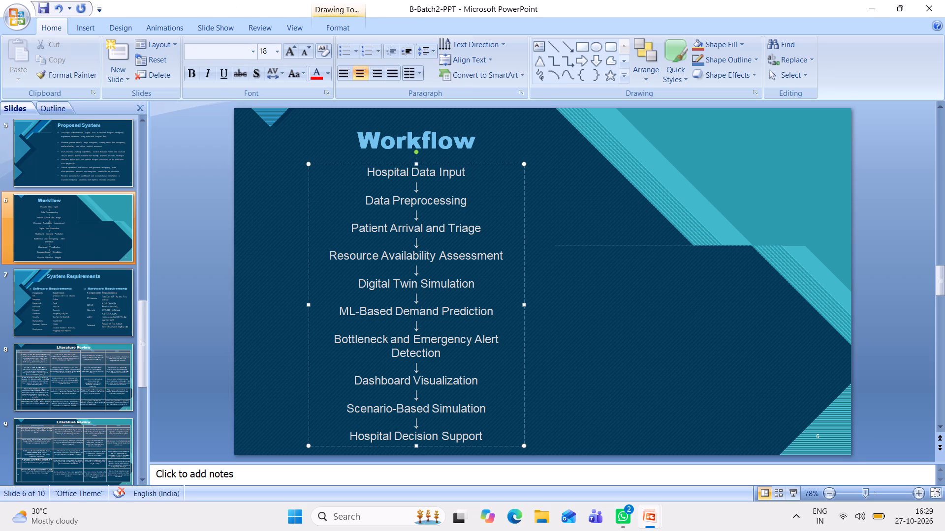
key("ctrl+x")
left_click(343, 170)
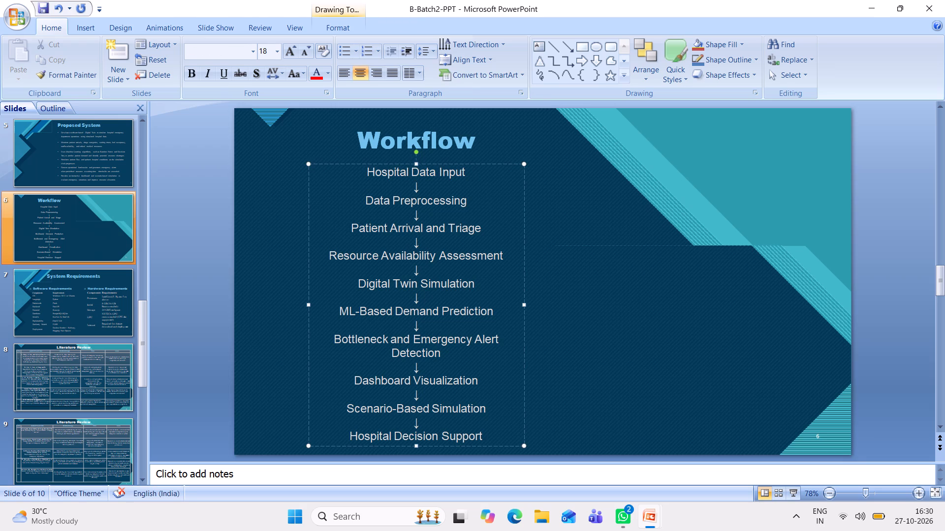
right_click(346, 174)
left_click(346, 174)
Resize the Workflow slide's text box from both sides, shifting the flow steps rightward toward the middle of the slide.
left_click_drag(523, 305, 657, 305)
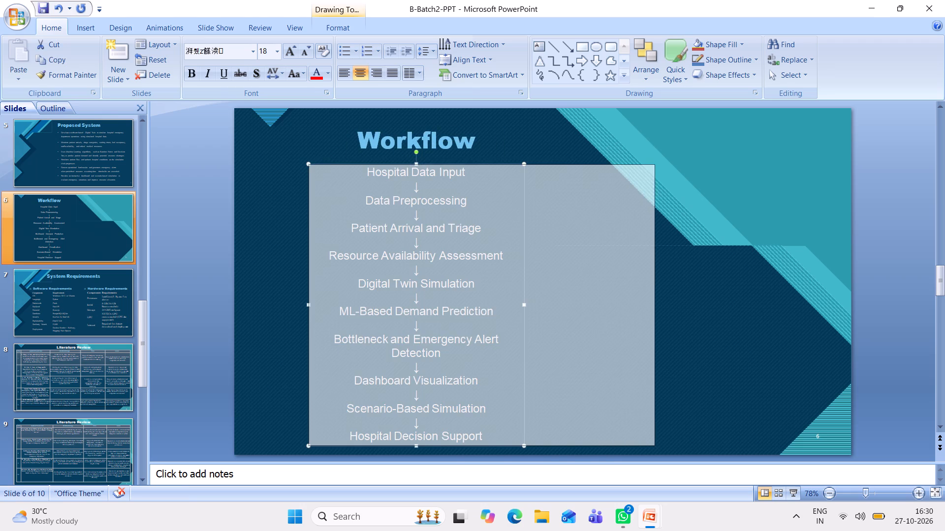
left_click_drag(657, 305, 661, 305)
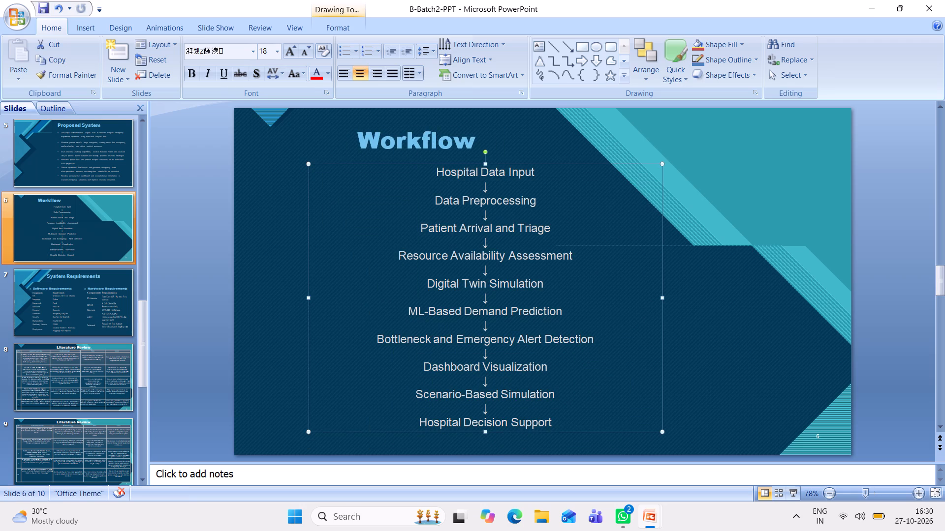
left_click_drag(308, 296, 389, 309)
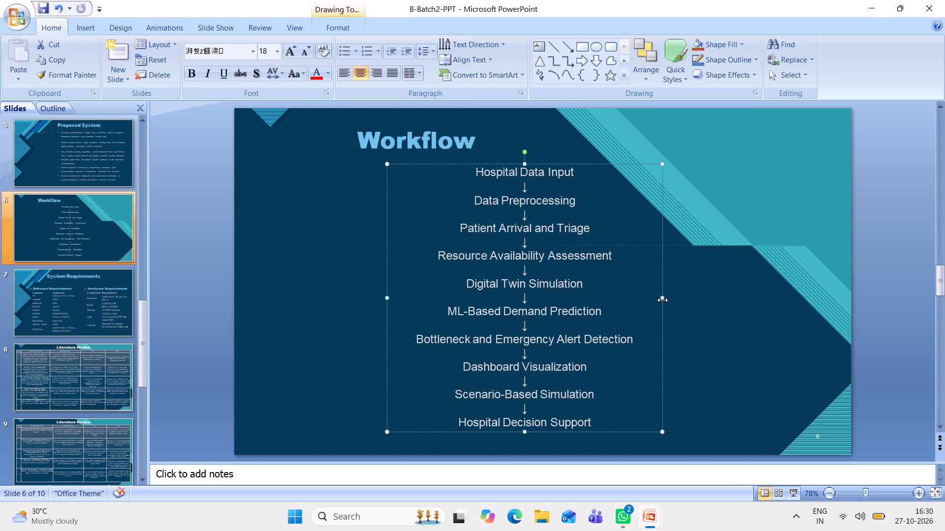
left_click_drag(662, 298, 668, 298)
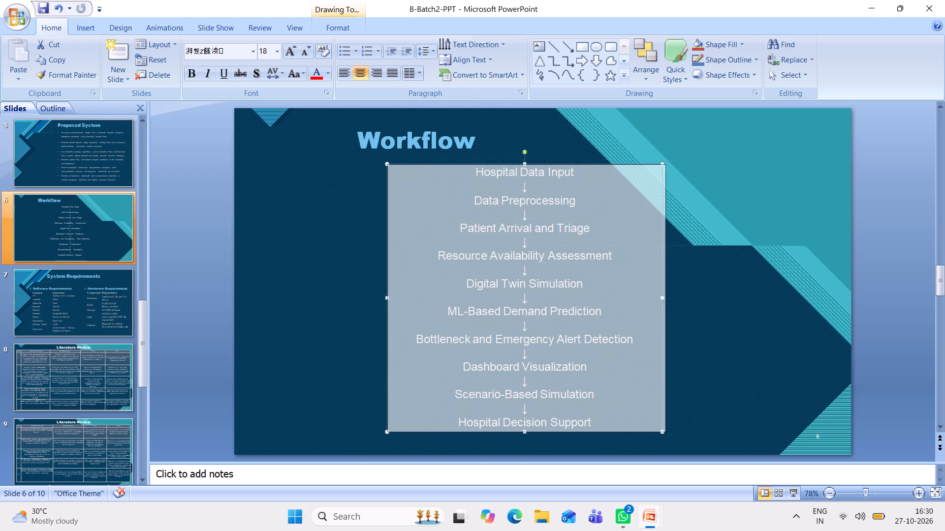
left_click_drag(668, 298, 682, 299)
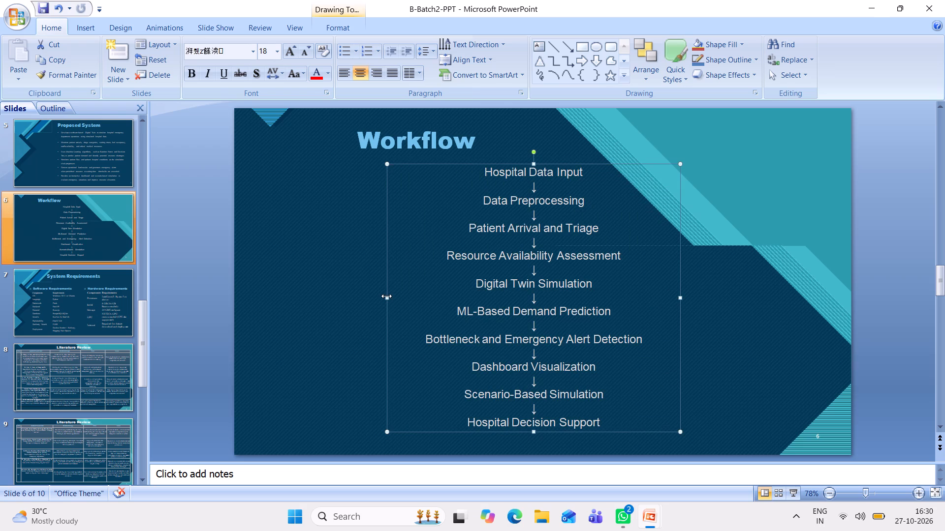
left_click_drag(386, 298, 399, 300)
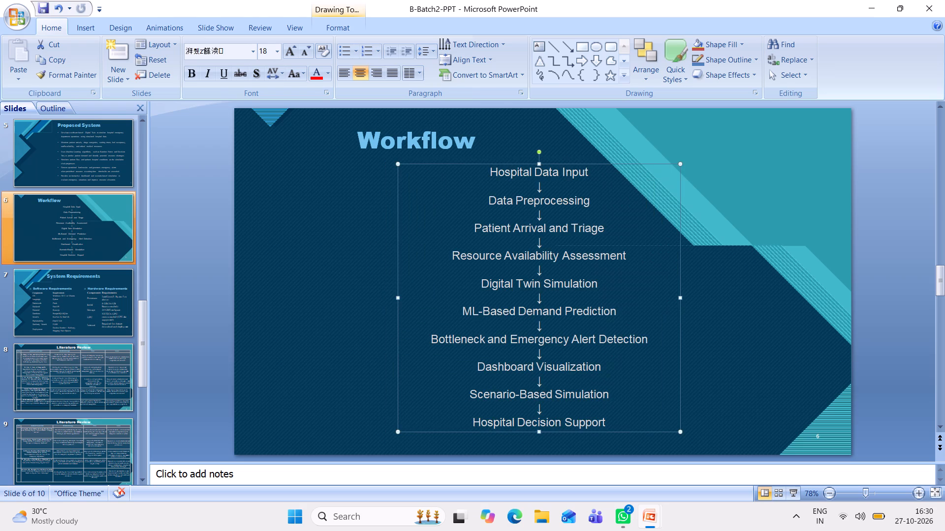
Widen the Proposed System slide's bulleted text box leftward into the space where the picture was.
left_click(93, 132)
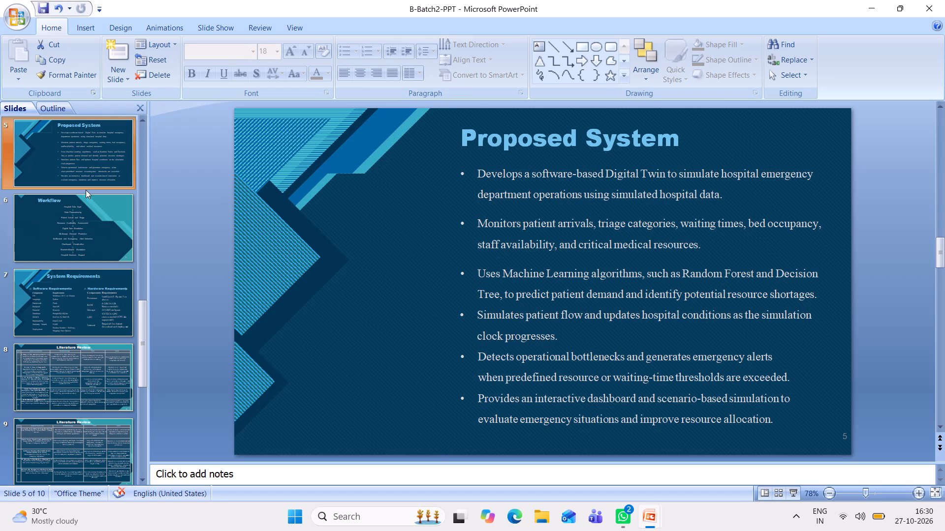
left_click(548, 253)
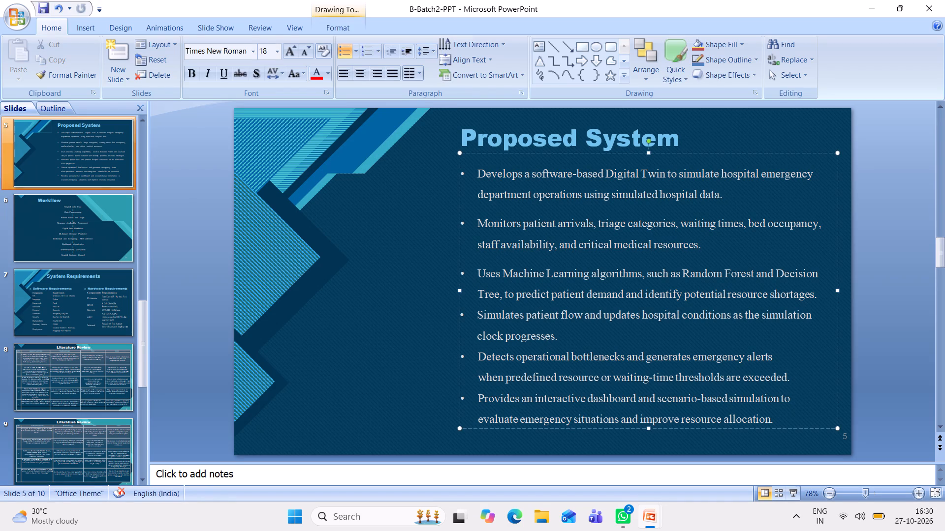
left_click_drag(461, 291, 316, 281)
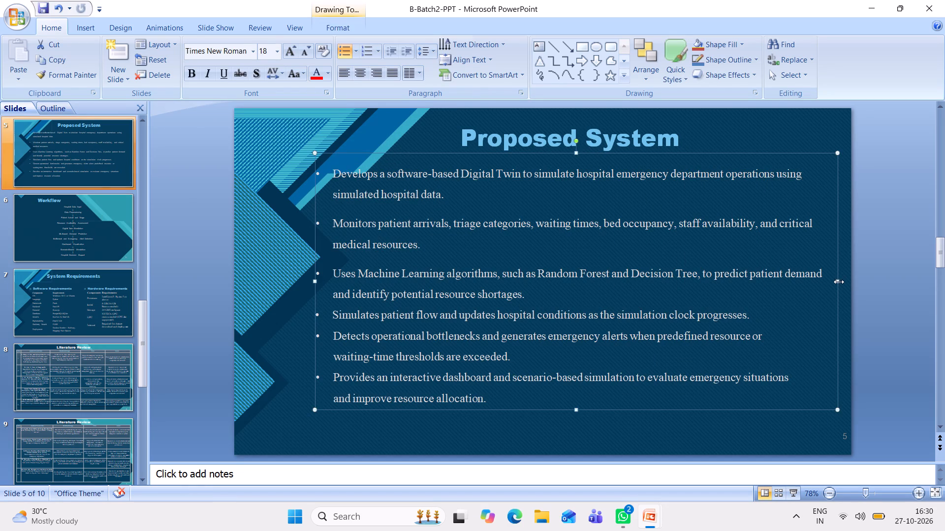
left_click(873, 297)
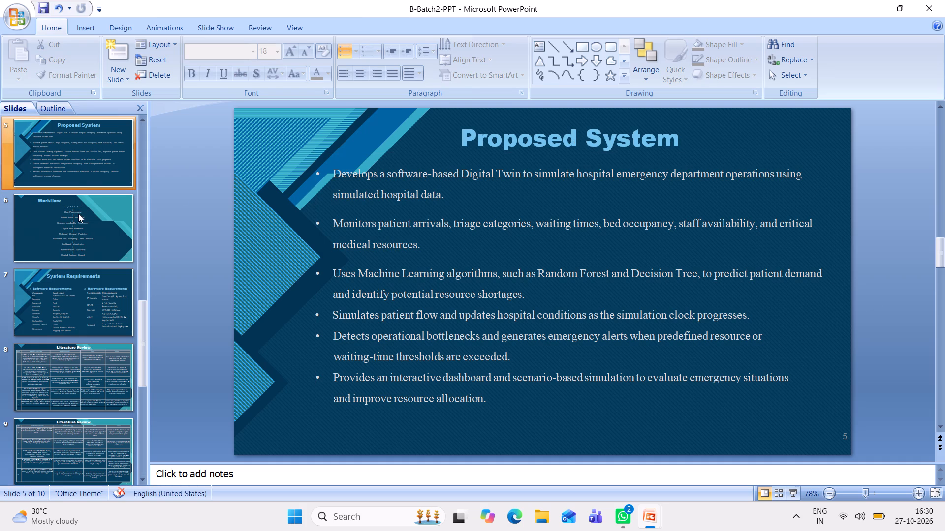
Widen the Existing System slide's bulleted text box leftward into the empty picture area.
scroll(78, 167, "up", 1)
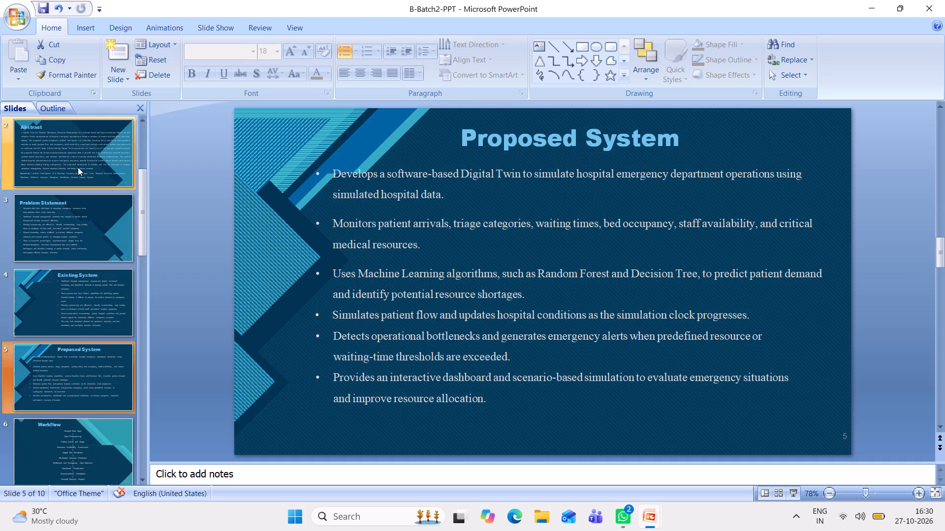
left_click(81, 283)
left_click(547, 301)
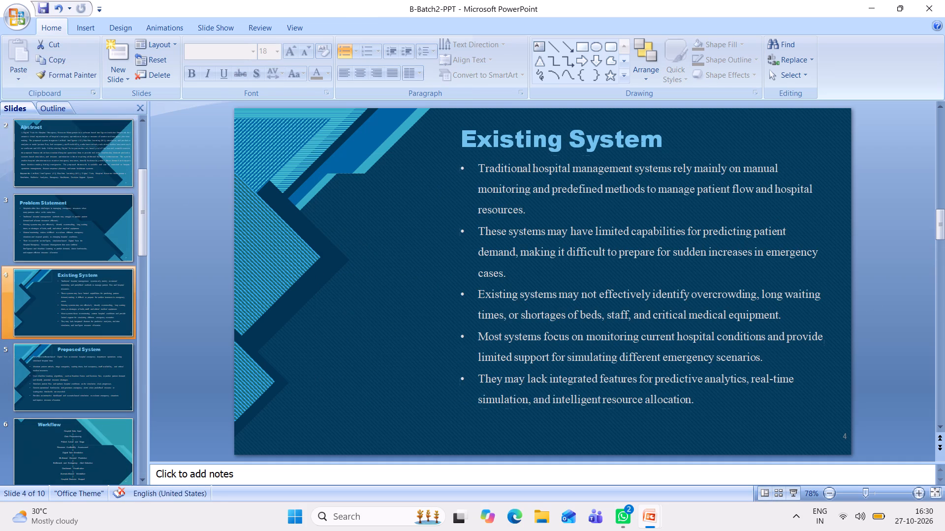
left_click_drag(462, 281, 312, 277)
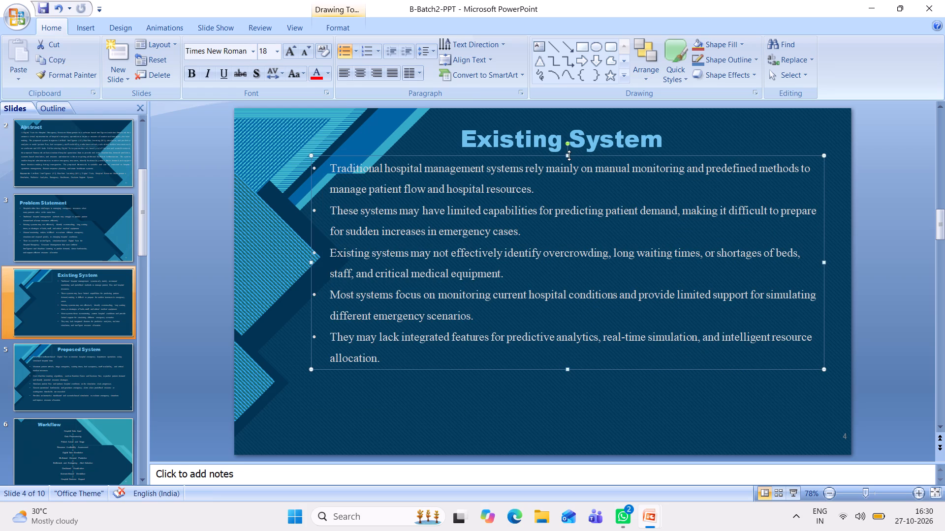
Lower the Existing System slide's bulleted text box by resizing it vertically, leaving a larger gap beneath the title.
left_click_drag(568, 156, 568, 164)
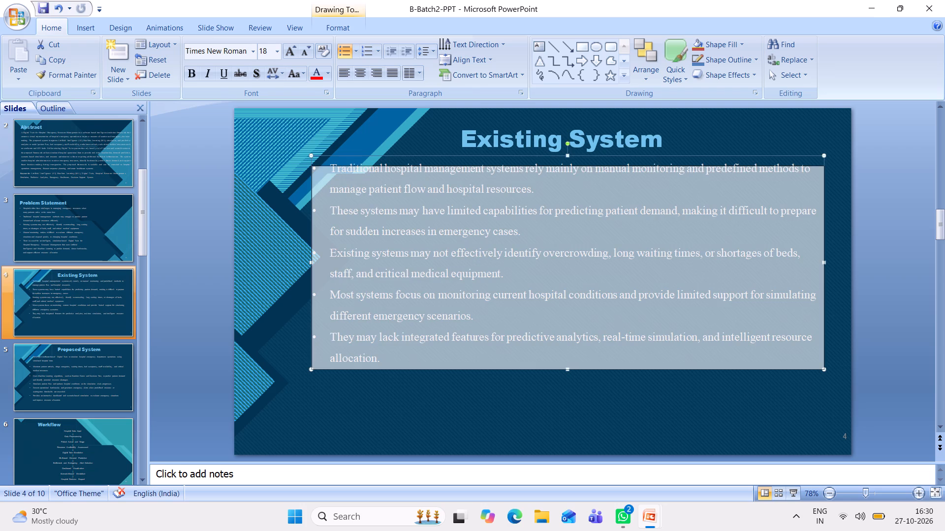
left_click_drag(568, 164, 568, 170)
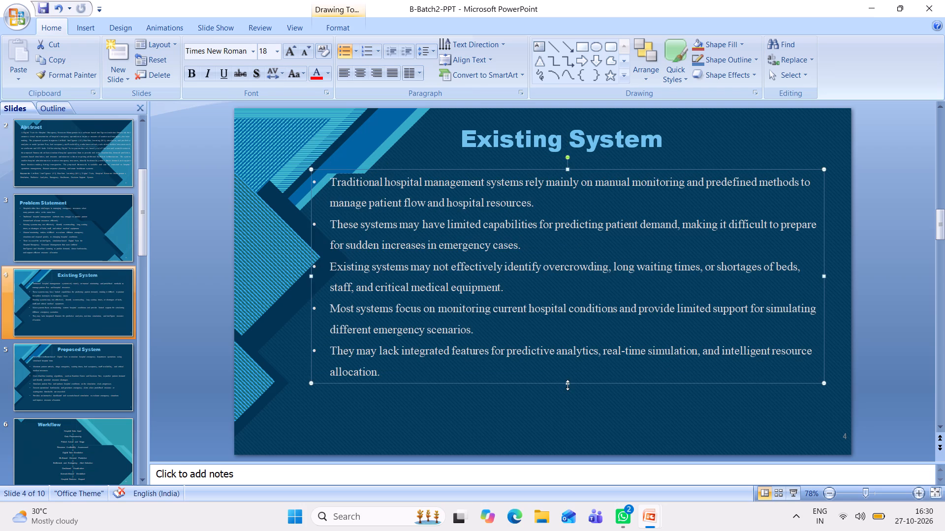
left_click_drag(567, 381, 567, 398)
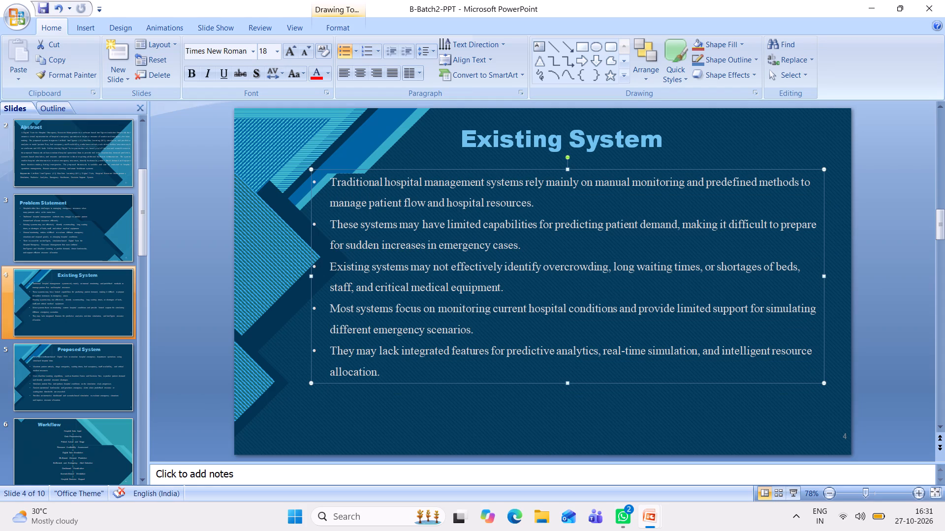
left_click_drag(567, 169, 567, 186)
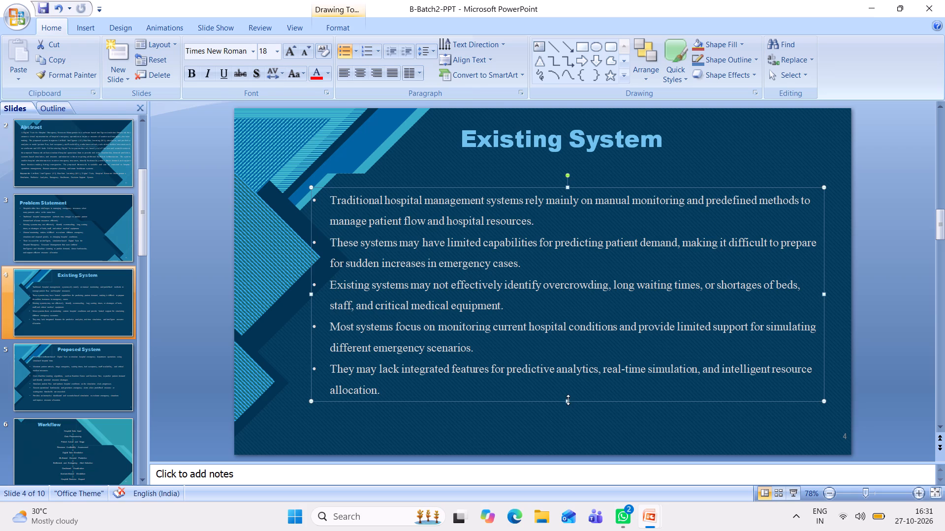
left_click_drag(567, 401, 568, 419)
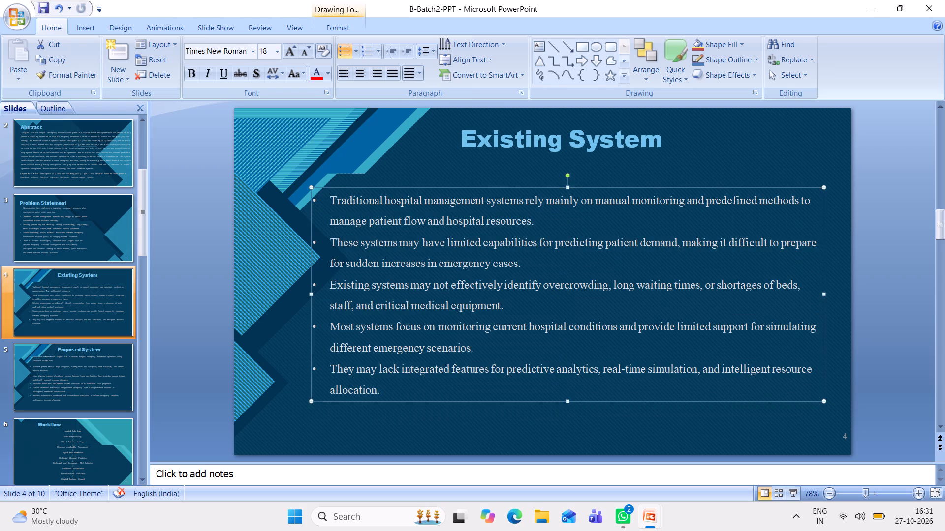
left_click(473, 290)
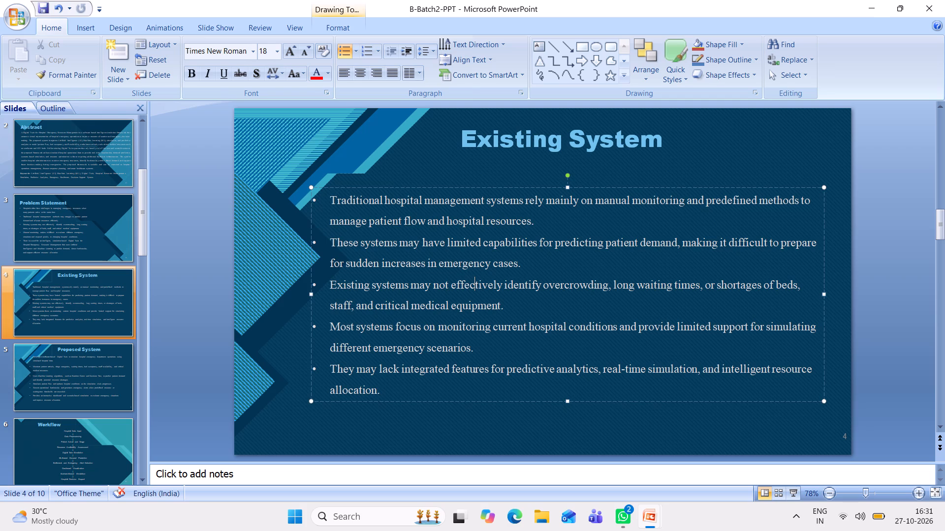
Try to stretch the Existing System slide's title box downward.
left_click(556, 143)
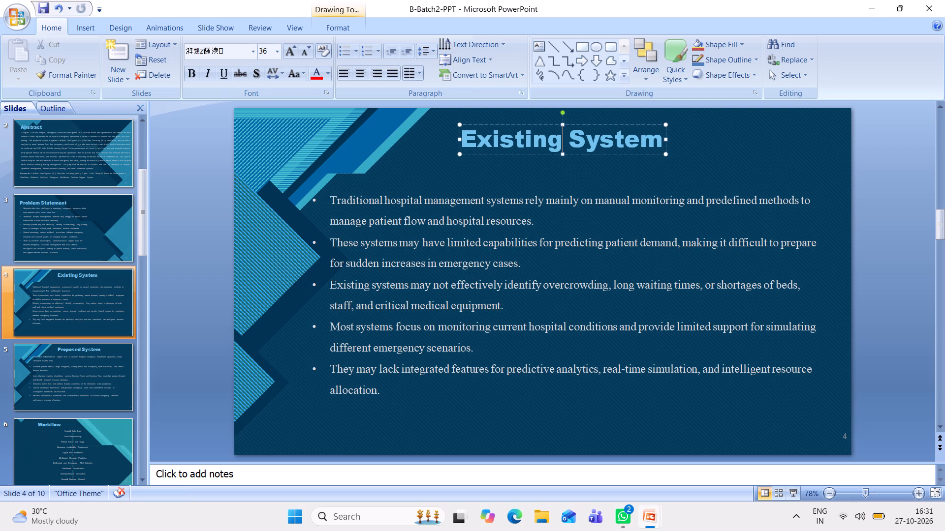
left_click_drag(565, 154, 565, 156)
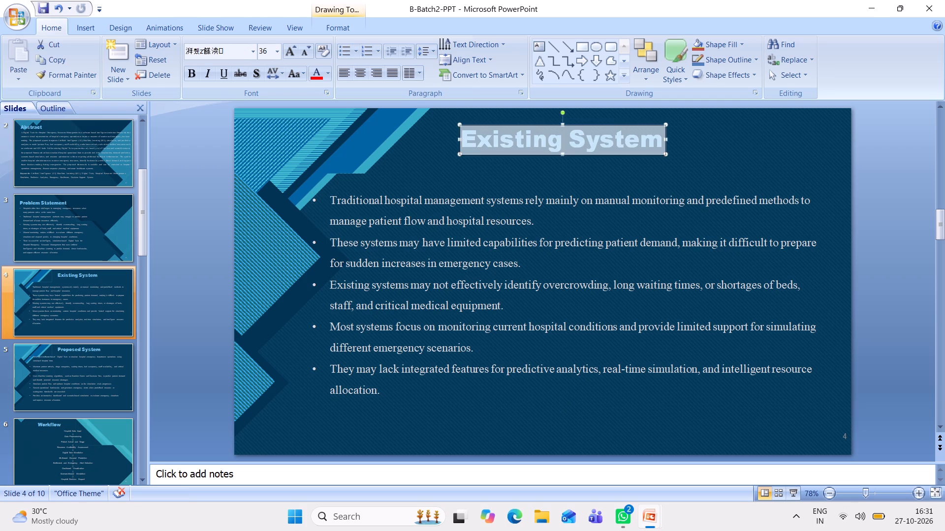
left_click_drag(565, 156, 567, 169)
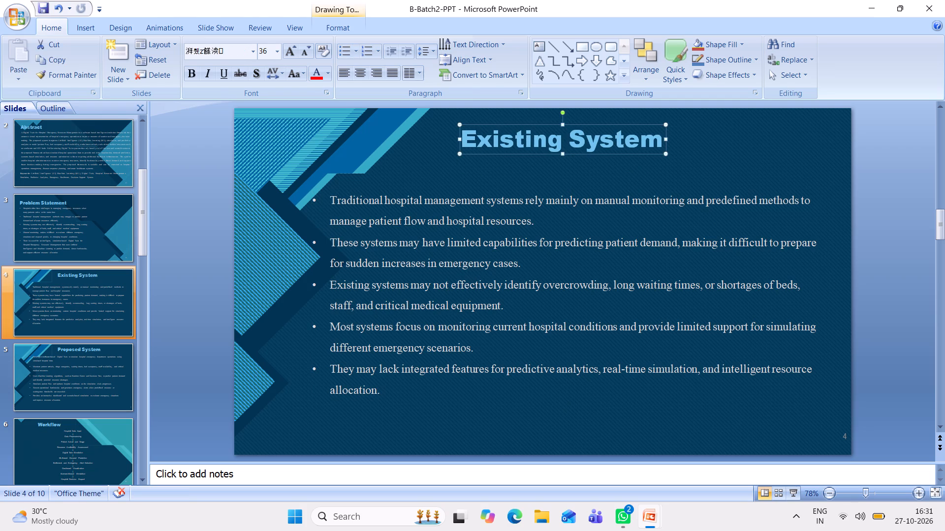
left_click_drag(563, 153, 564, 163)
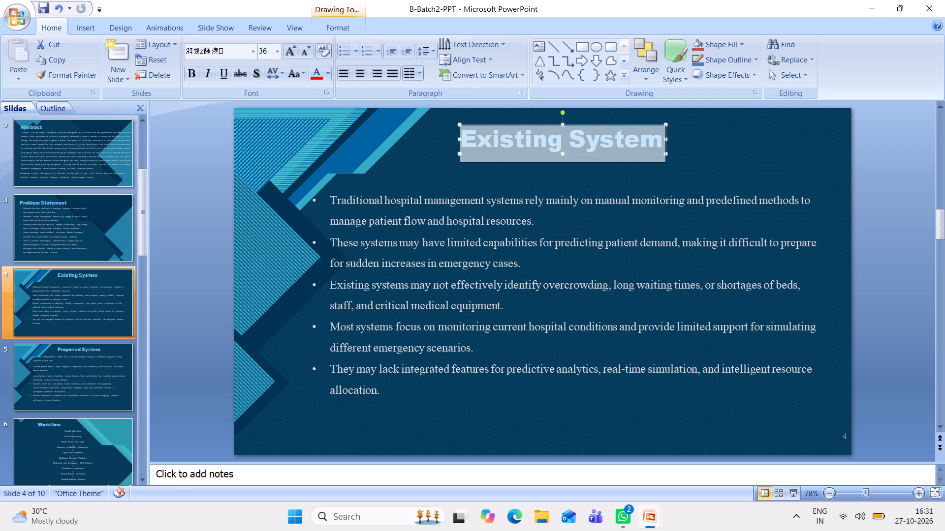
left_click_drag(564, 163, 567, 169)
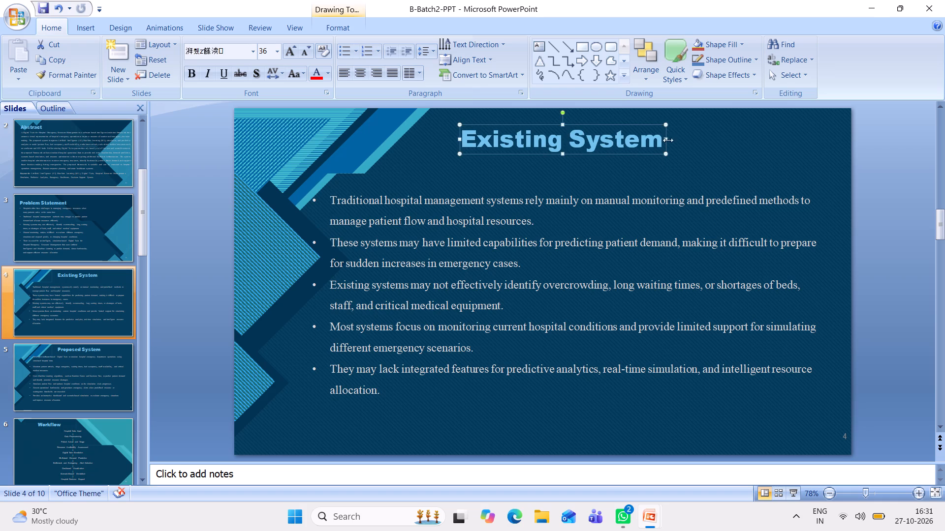
Widen the Existing System slide's title box slightly on both sides.
left_click(715, 154)
left_click(617, 147)
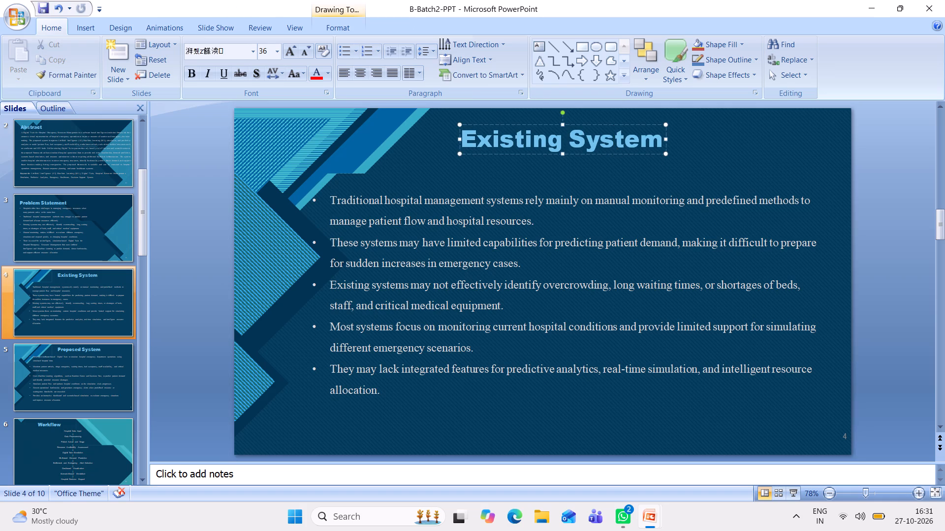
left_click_drag(666, 140, 668, 140)
left_click_drag(668, 140, 671, 141)
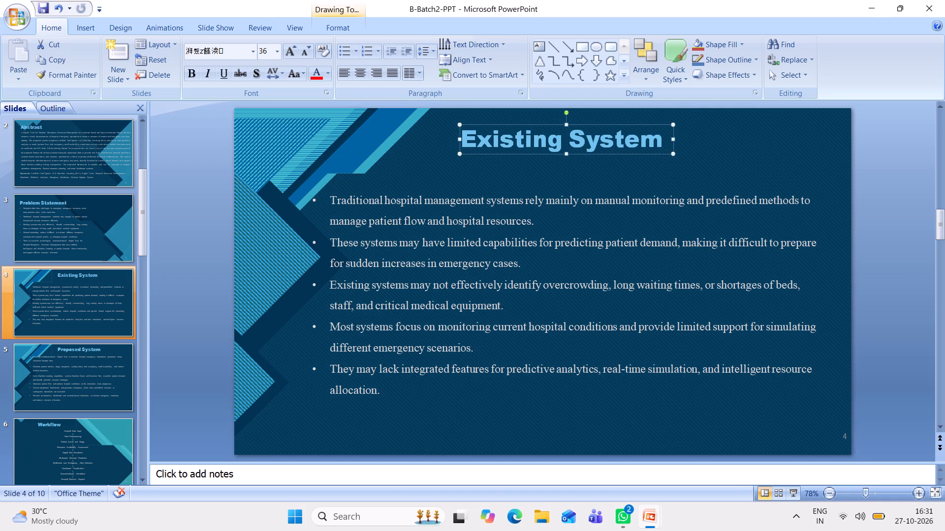
left_click_drag(460, 139, 456, 138)
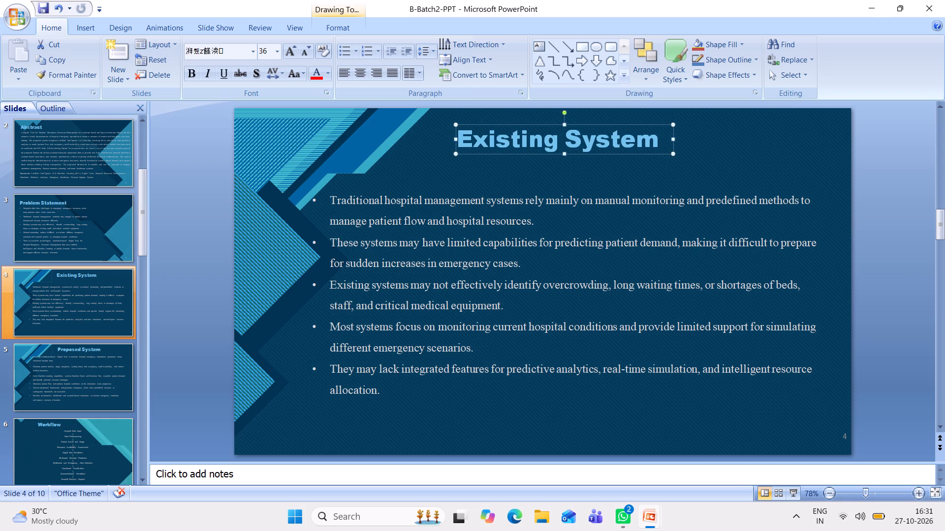
Change the whole "Existing System" title to the Times New Roman font.
left_click(658, 142)
key("shift+Left")
key("shift+Left")
key("shift+Left")
key("shift+Left")
key("shift+Left")
key("shift+Left")
key("shift+Left")
key("shift+Left")
key("shift+Left")
key("shift+Left")
key("shift+Left")
key("shift+Left")
key("shift+Left")
key("shift+Left")
key("shift+Left")
key("shift+Left")
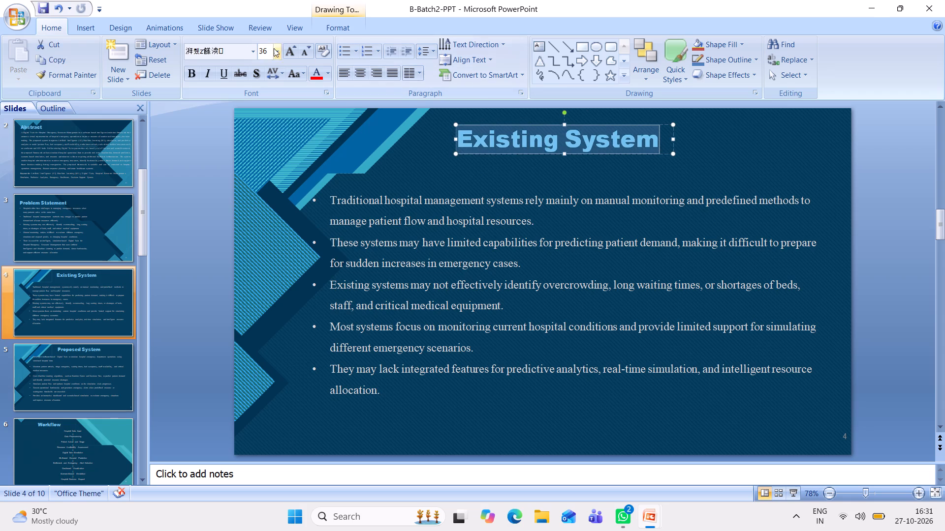
left_click(220, 50)
type("tim")
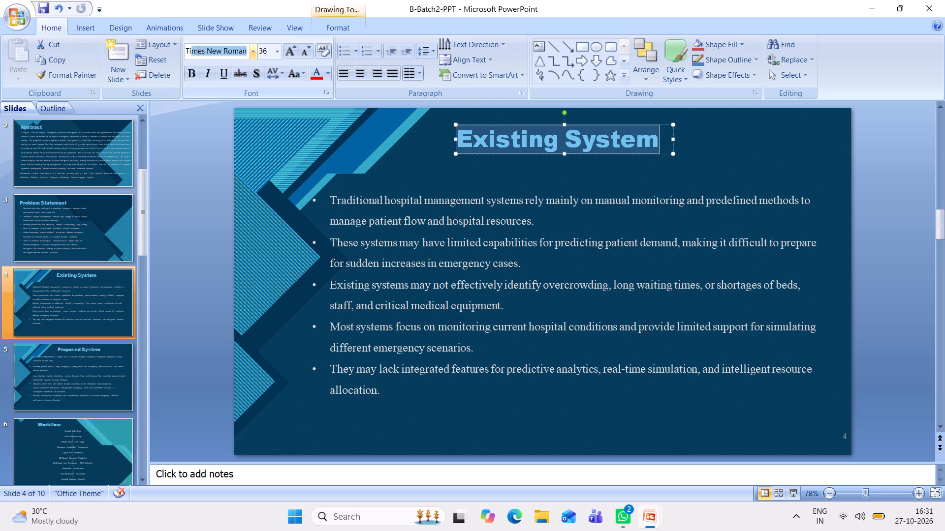
key("Return")
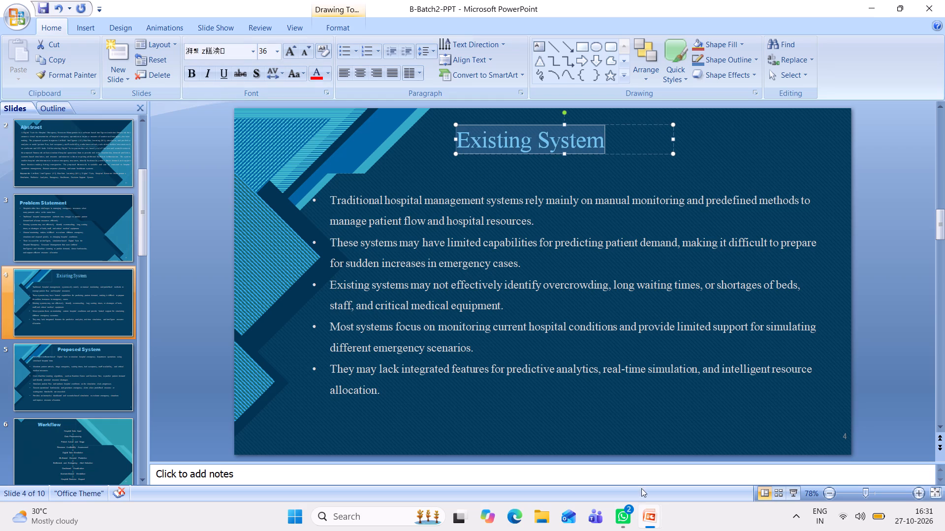
Check the title and body text formatting on the System Requirements slide of the A-Batch2 medical prescription presentation, and return to B-Batch2-PPT.
left_click(606, 466)
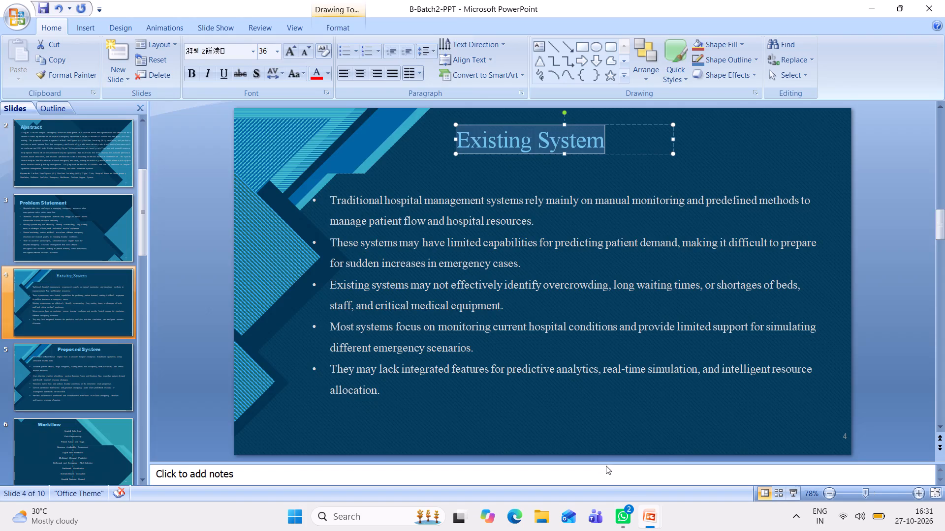
left_click(443, 150)
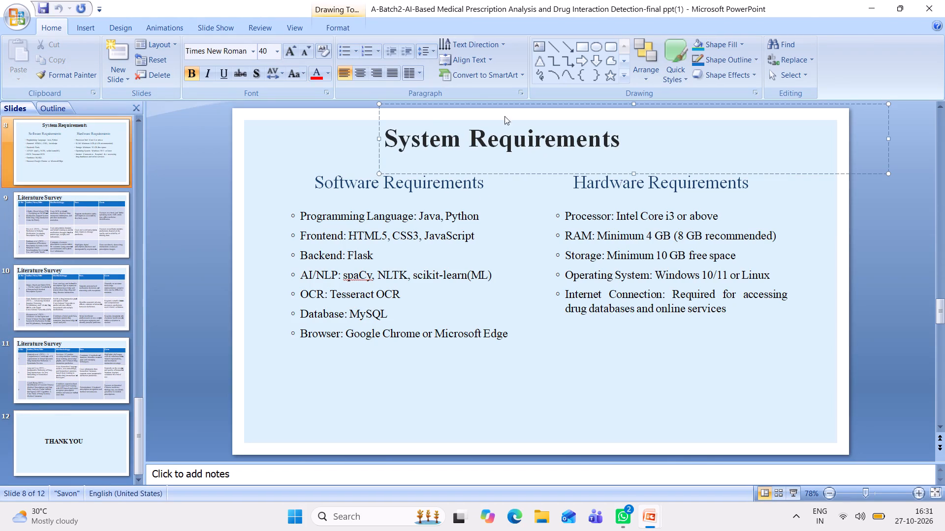
left_click(678, 221)
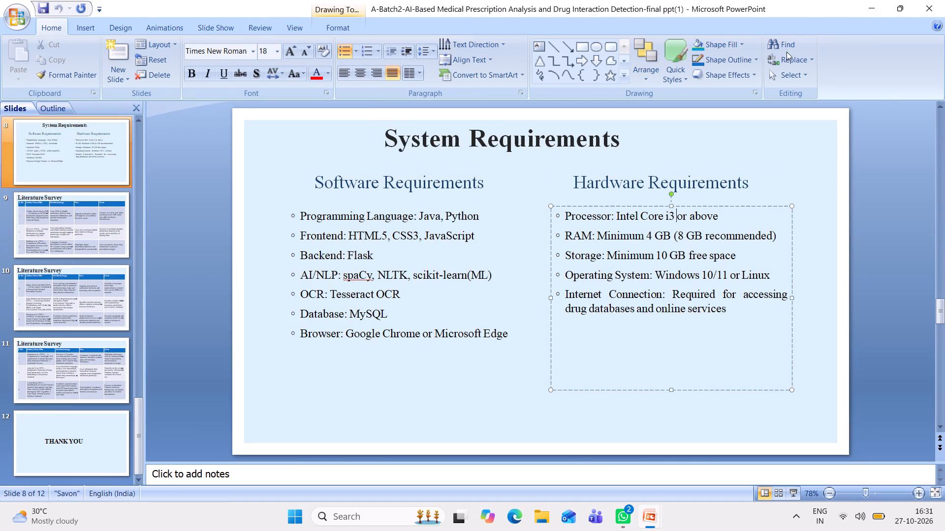
left_click(880, 0)
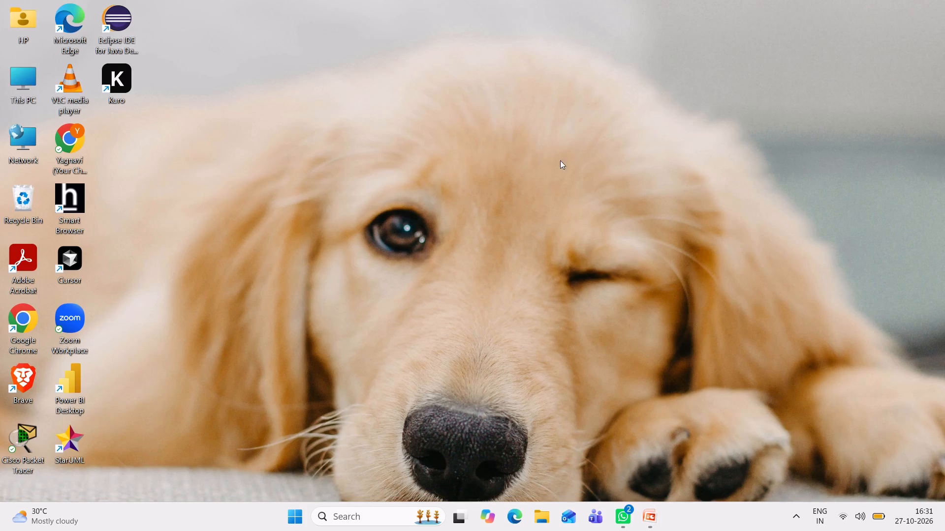
left_click(651, 509)
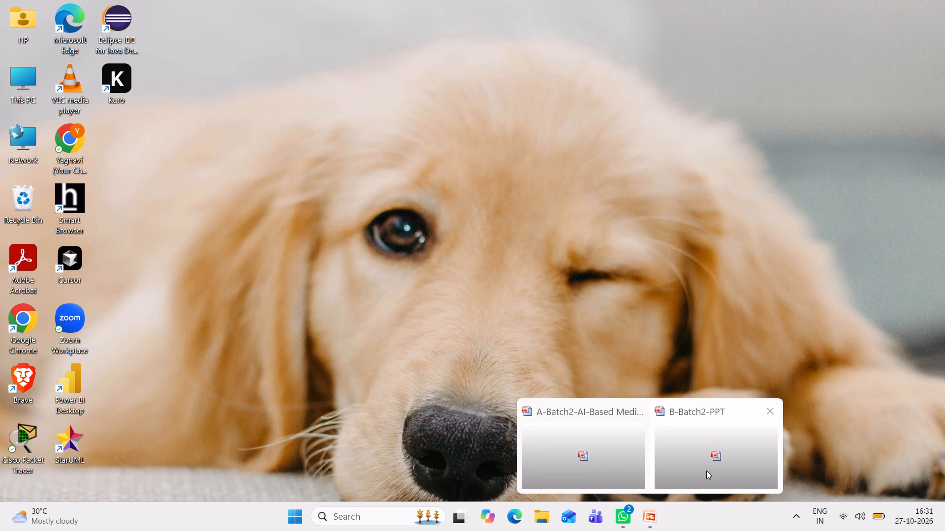
left_click(706, 471)
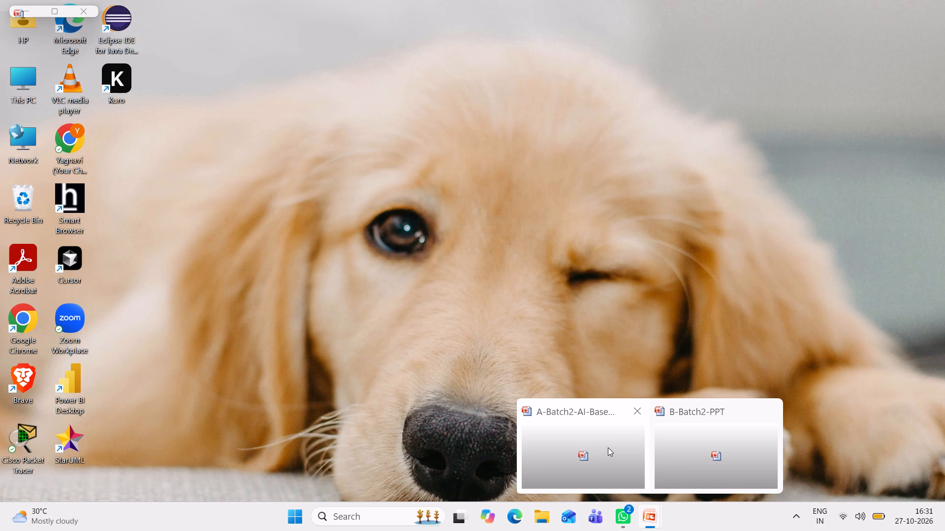
left_click(608, 447)
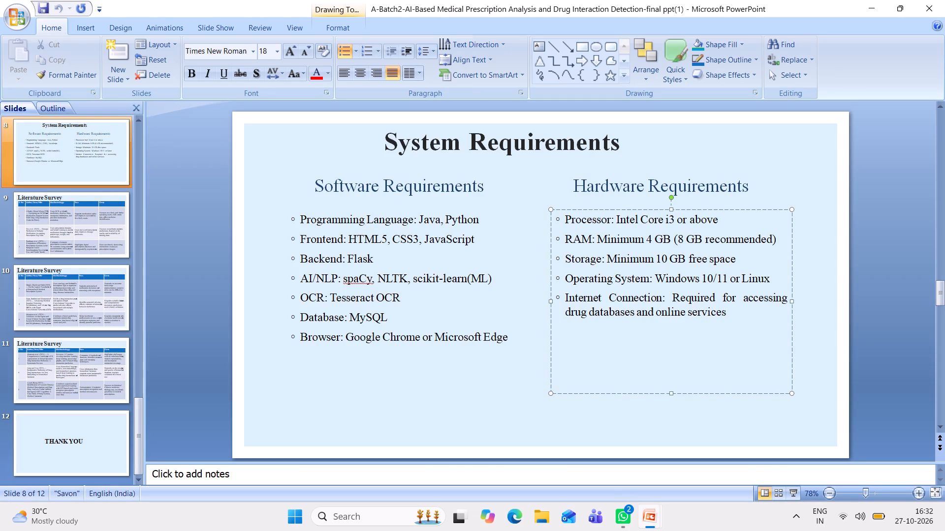
left_click(686, 473)
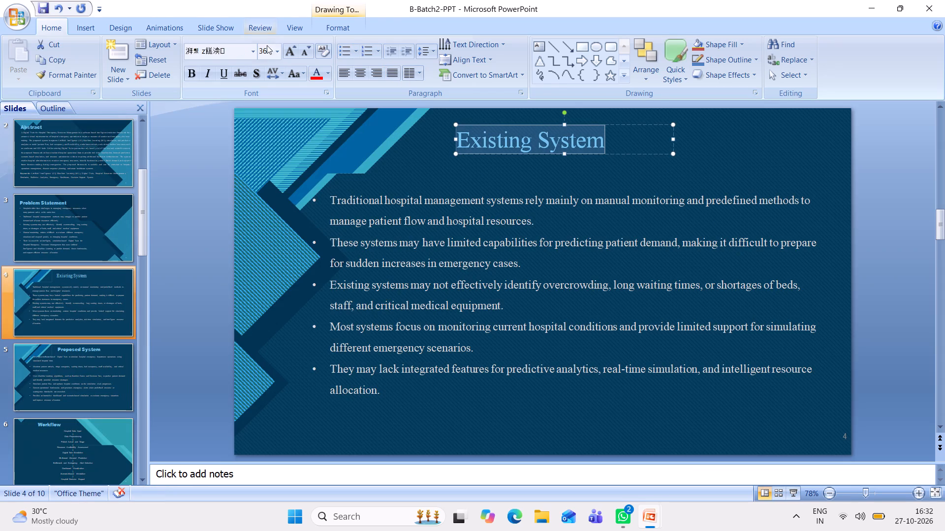
Set the "Existing System" title to font size 40 in Times New Roman.
left_click(239, 51)
type("it")
key("BackSpace")
key("BackSpace")
type("ti")
key("Return")
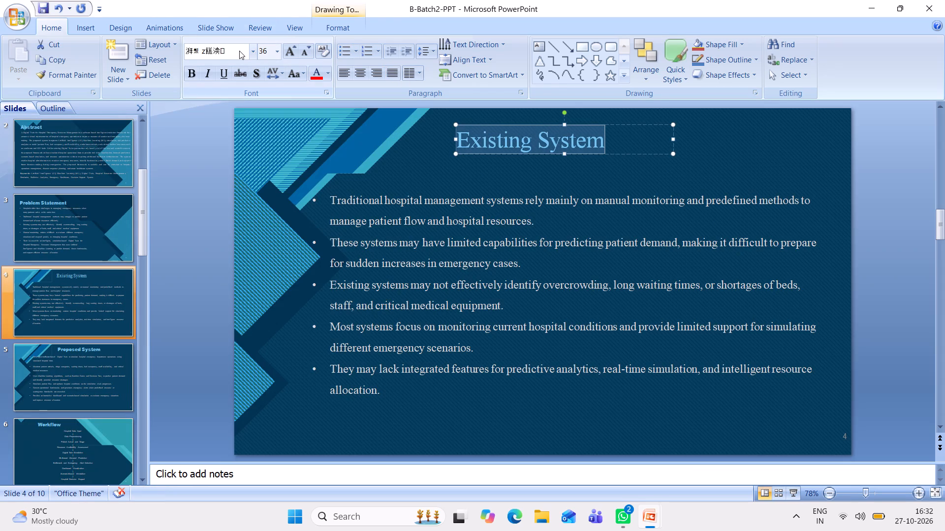
left_click(267, 51)
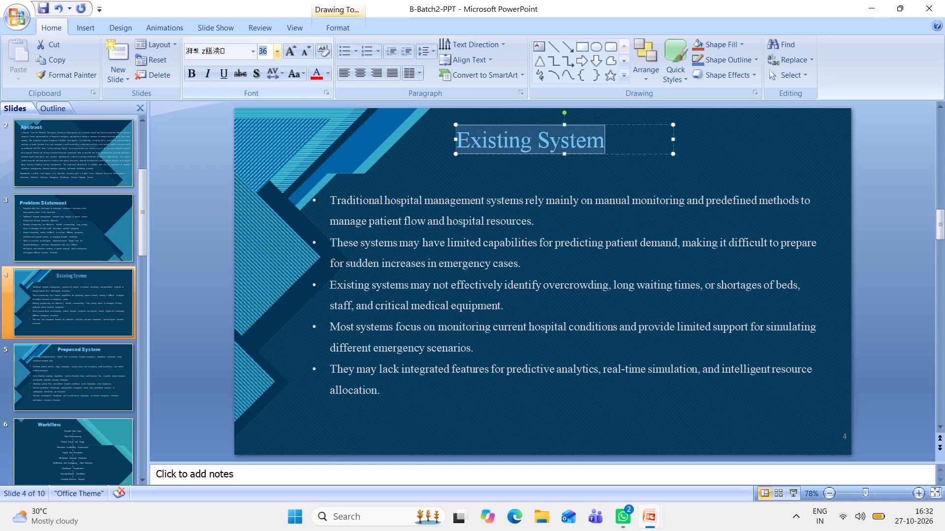
type("40")
key("Return")
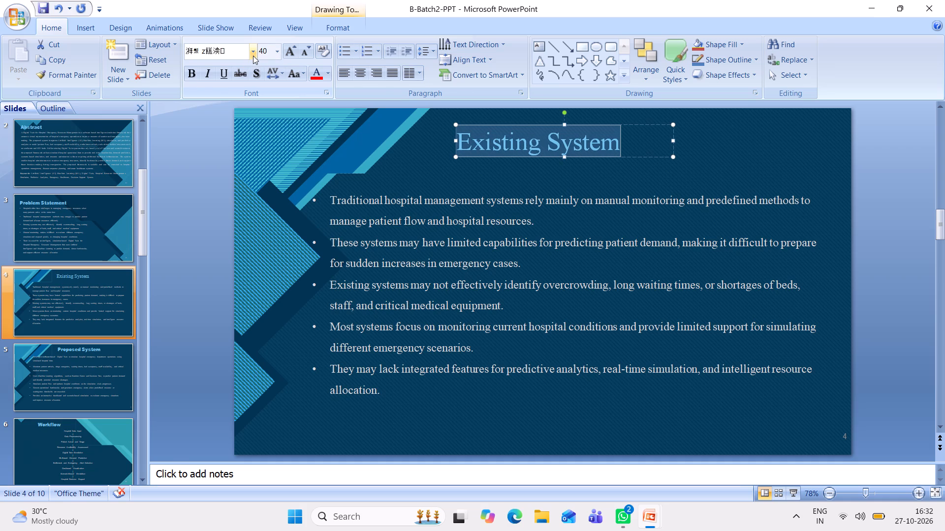
left_click(253, 56)
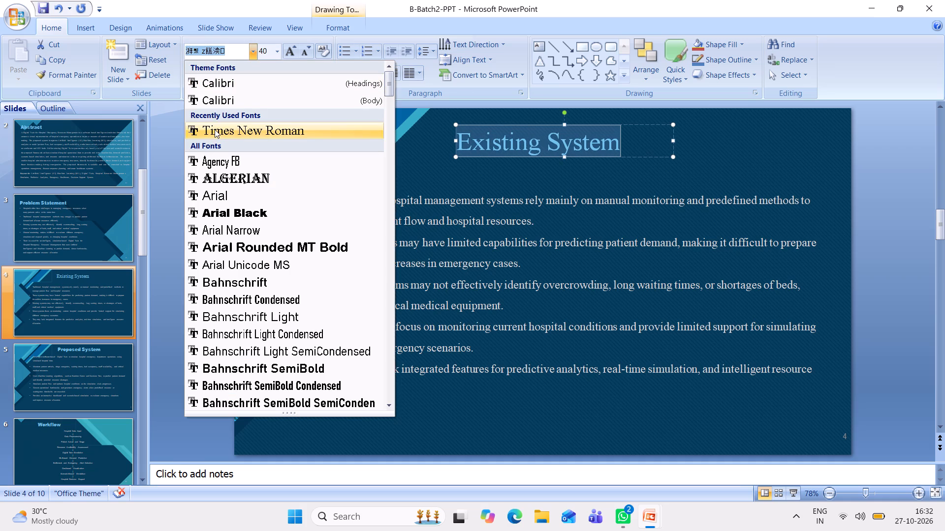
left_click(215, 128)
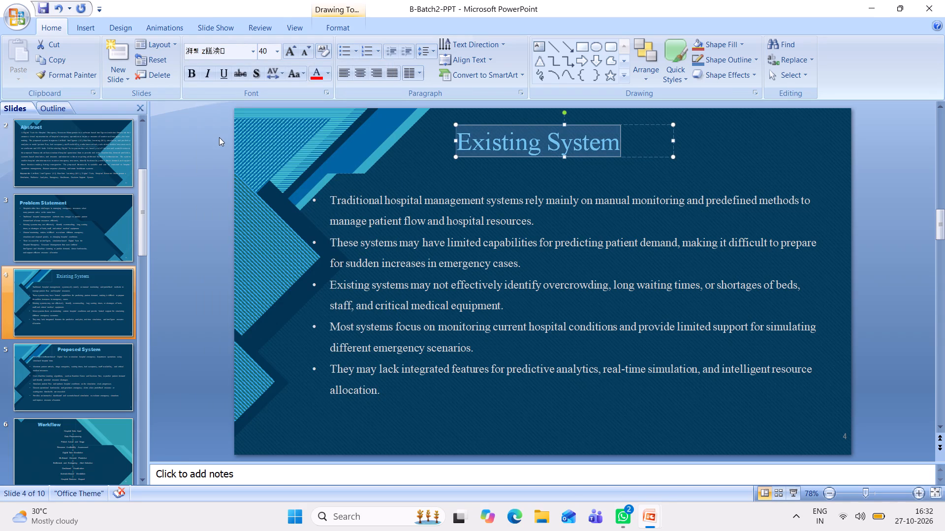
left_click(443, 233)
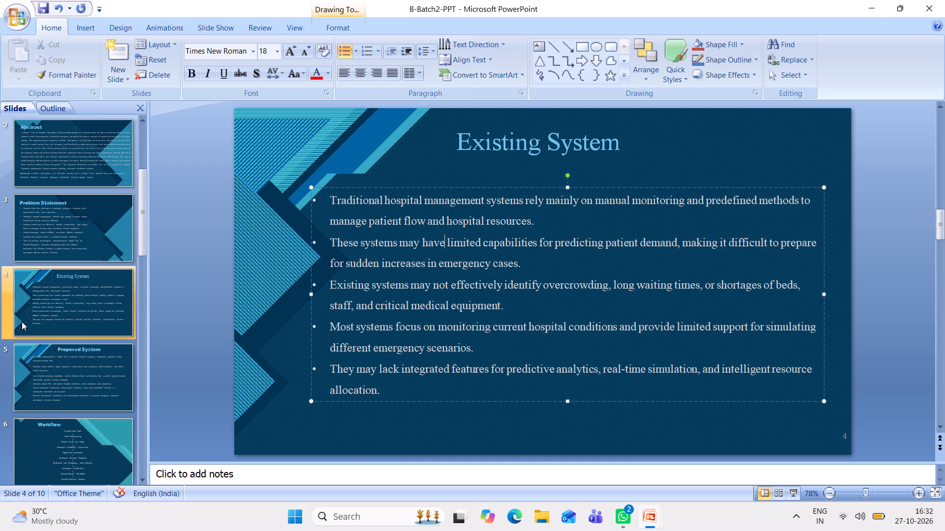
Format the Proposed System slide's title in Times New Roman at size 40.
left_click(54, 390)
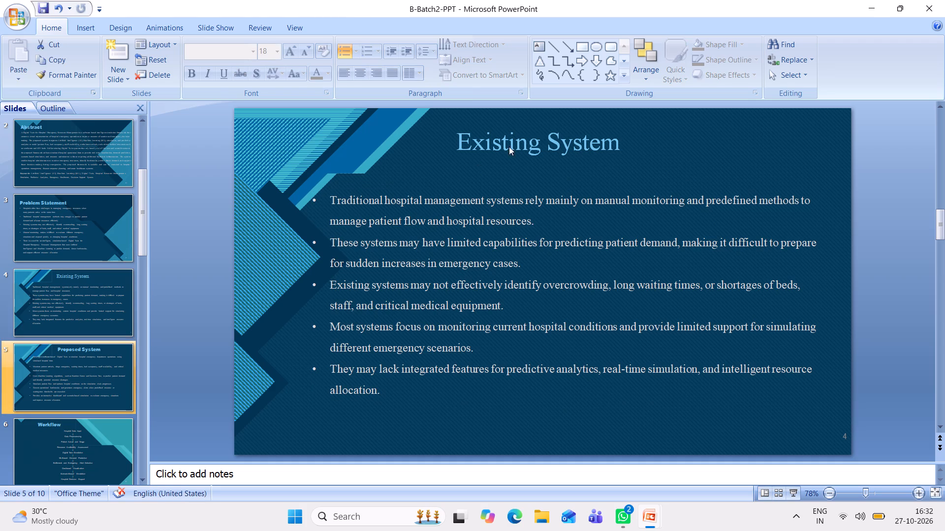
left_click(579, 143)
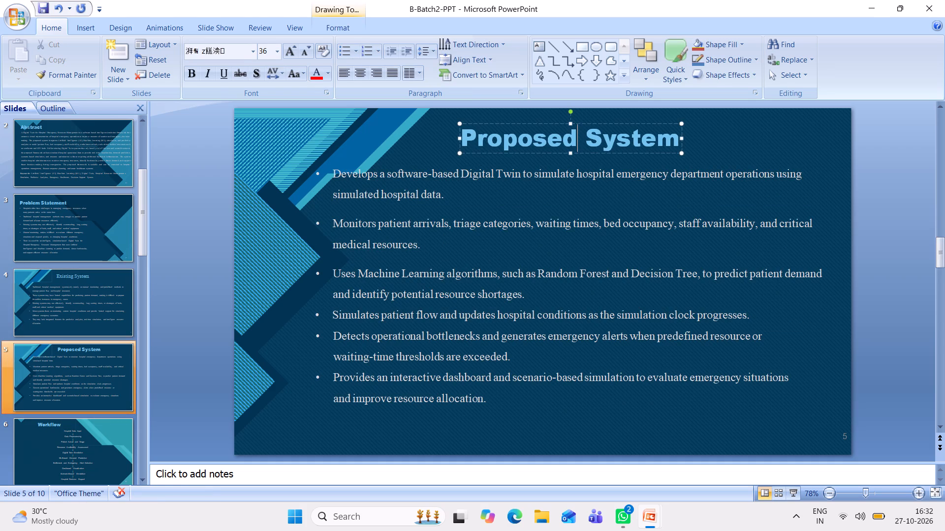
left_click_drag(675, 143, 487, 132)
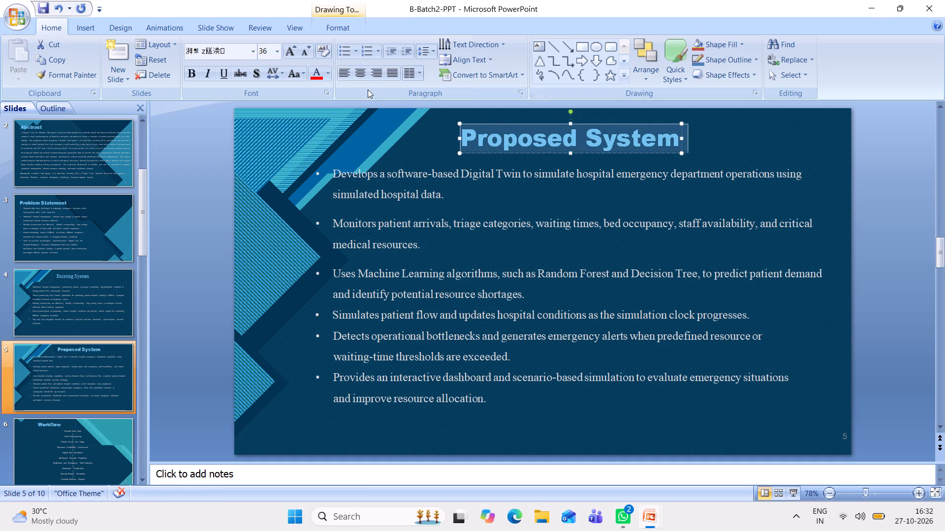
left_click(253, 55)
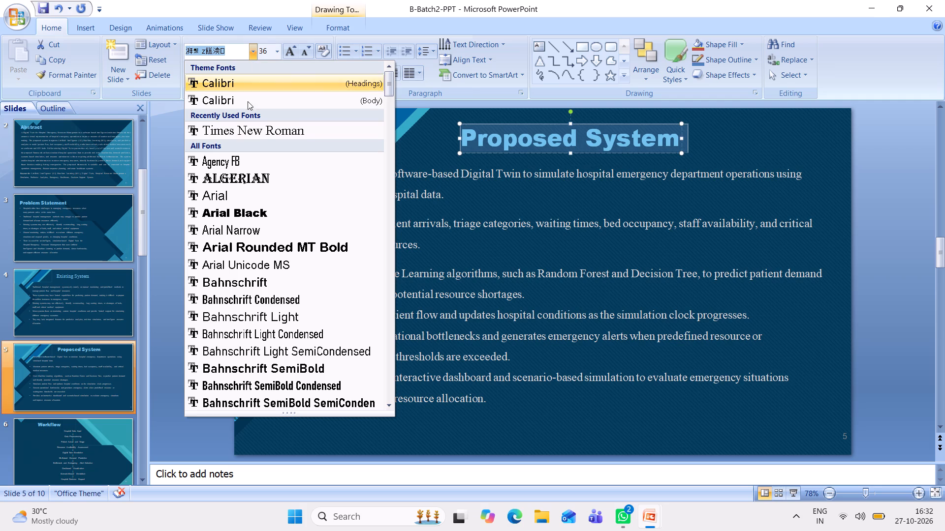
left_click(258, 129)
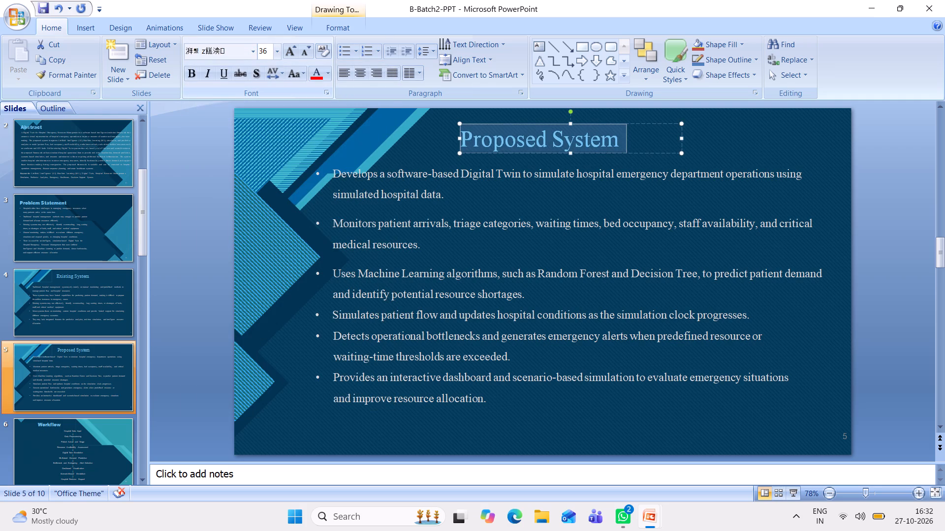
left_click(264, 49)
type("40")
key("Return")
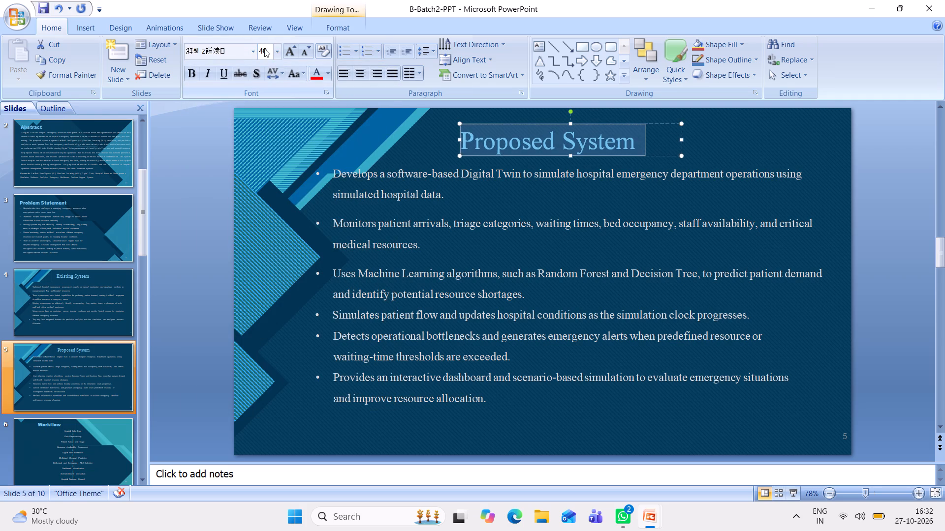
Delete "triage categories," from the Proposed System slide's second bullet, after "Monitors patient arrivals,".
left_click(345, 180)
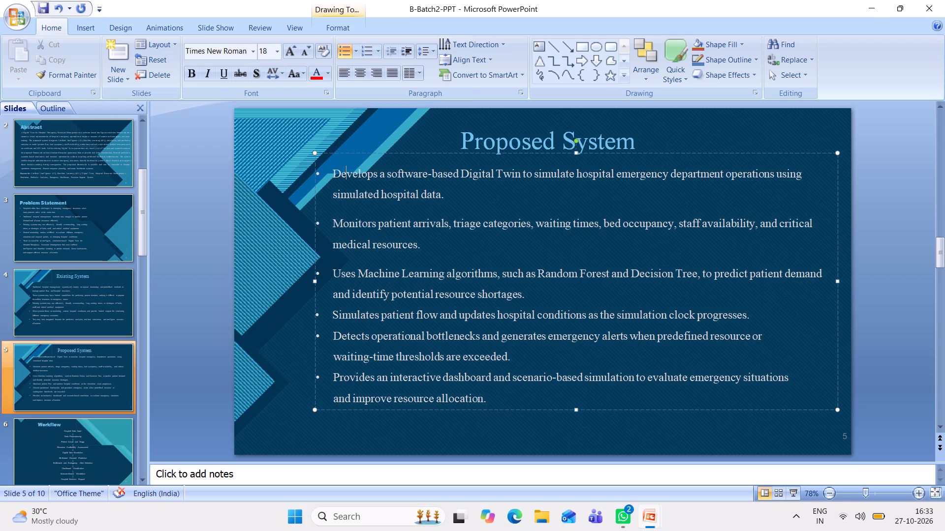
left_click(535, 224)
key("BackSpace")
key("BackSpace")
key("BackSpace")
key("BackSpace")
key("BackSpace")
key("BackSpace")
key("BackSpace")
key("BackSpace")
key("BackSpace")
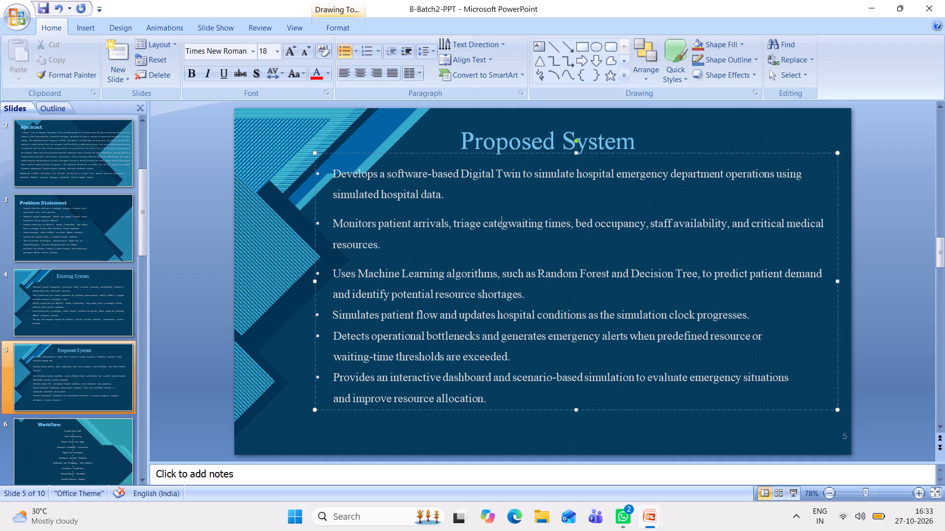
key("BackSpace")
key("BackSpace")
key("BackSpace")
key("BackSpace")
key("BackSpace")
key("BackSpace")
key("BackSpace")
key("BackSpace")
key("BackSpace")
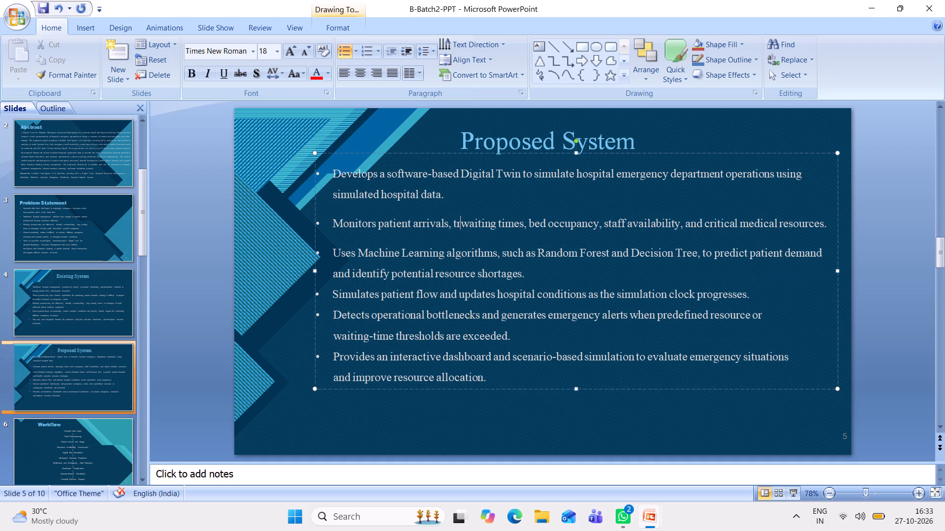
key("BackSpace")
key("BackSpace")
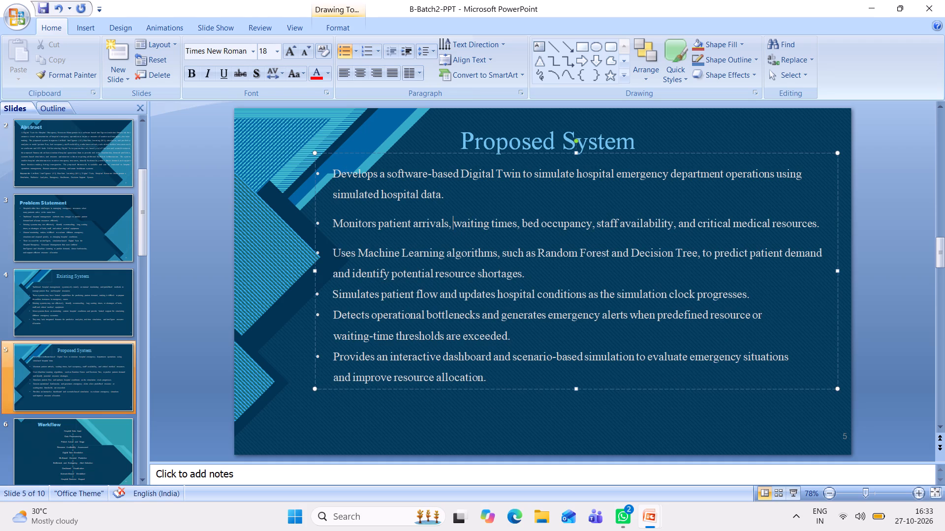
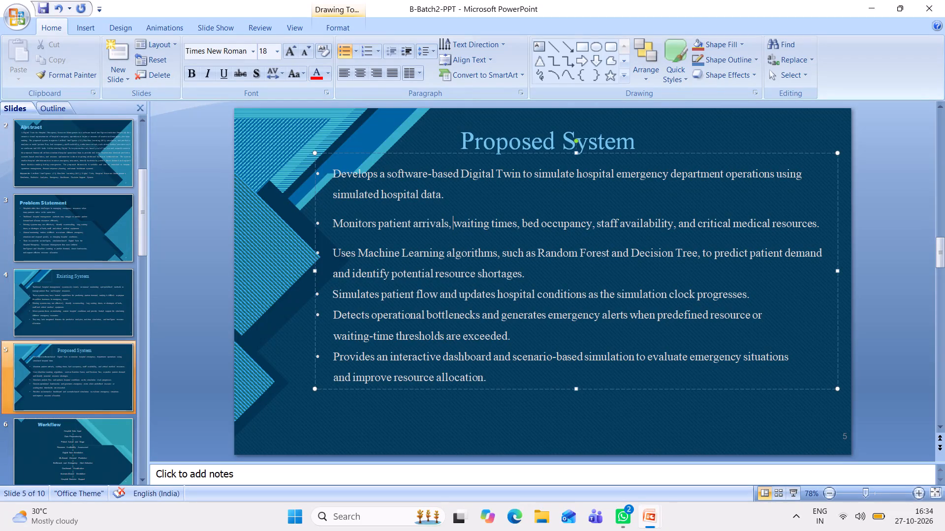
Lower the Proposed System slide's bulleted text box slightly to leave a gap beneath the title.
left_click_drag(577, 390, 577, 415)
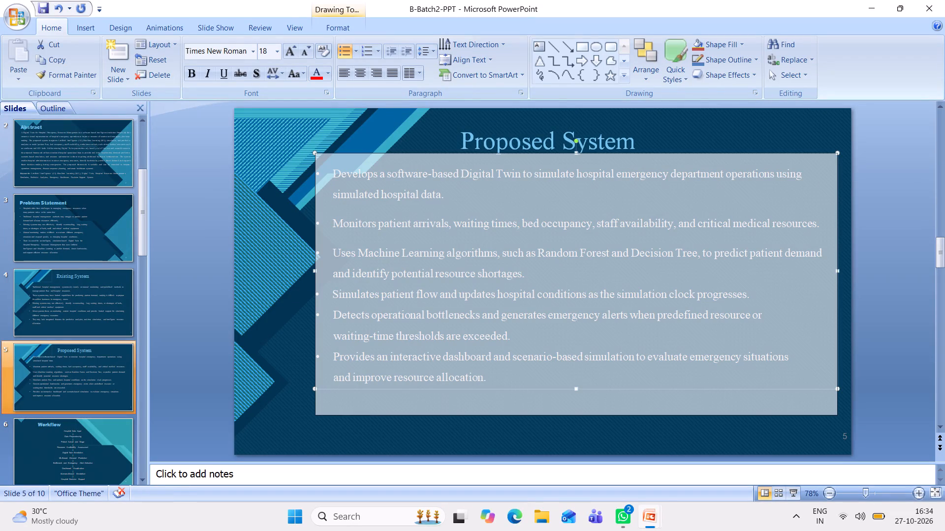
left_click_drag(577, 415, 577, 418)
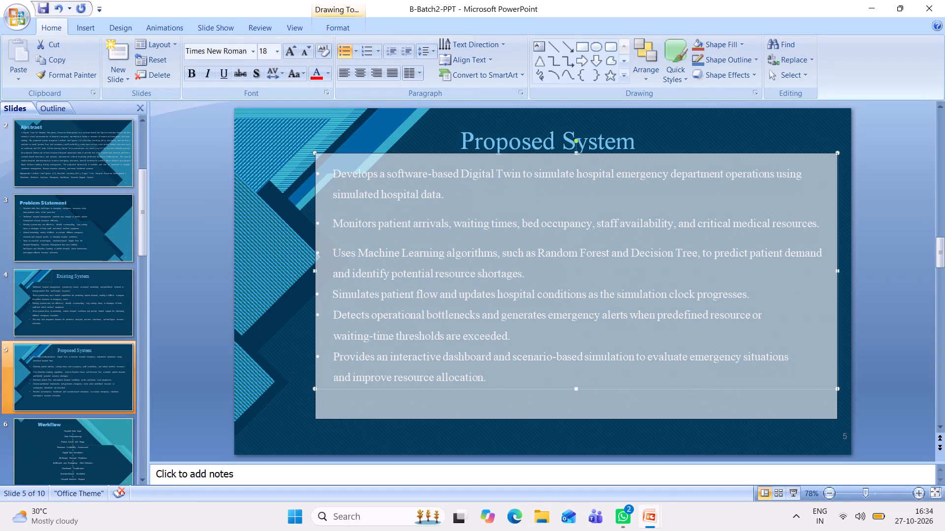
left_click_drag(577, 418, 580, 427)
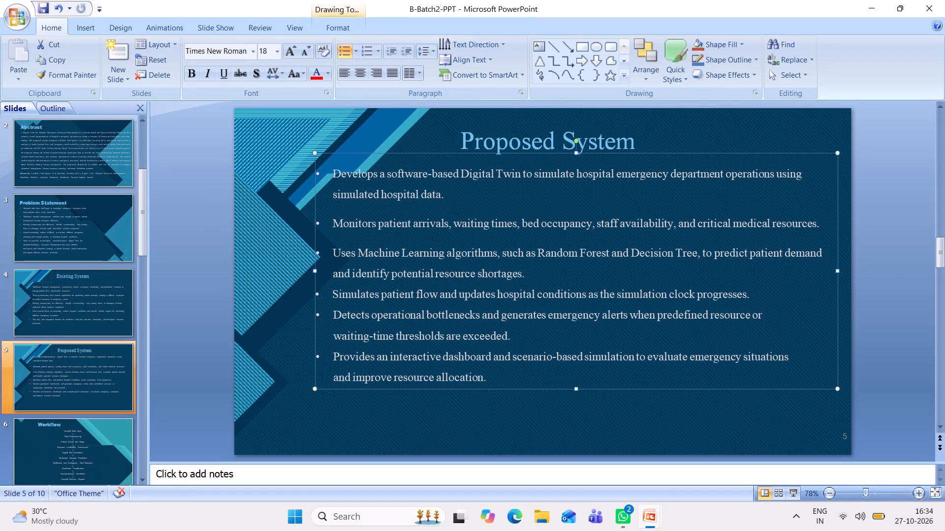
left_click_drag(576, 153, 576, 184)
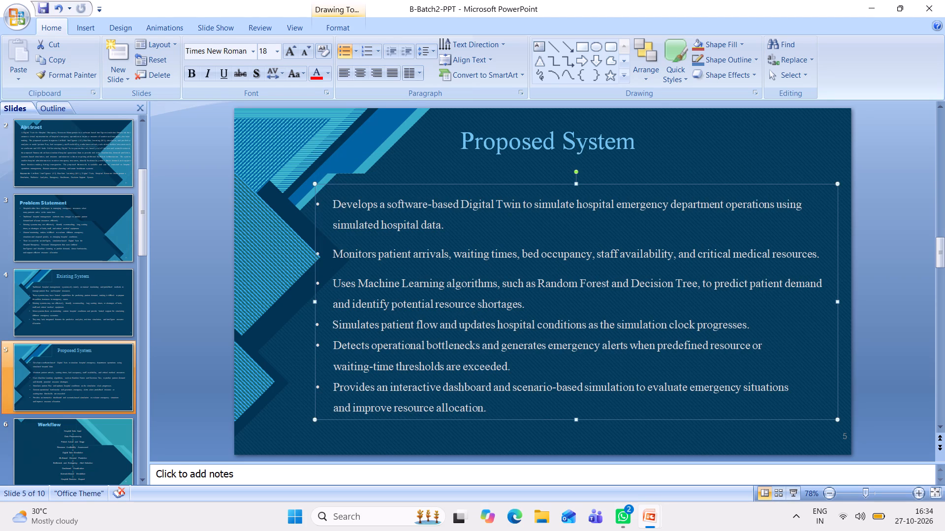
left_click_drag(577, 183, 577, 176)
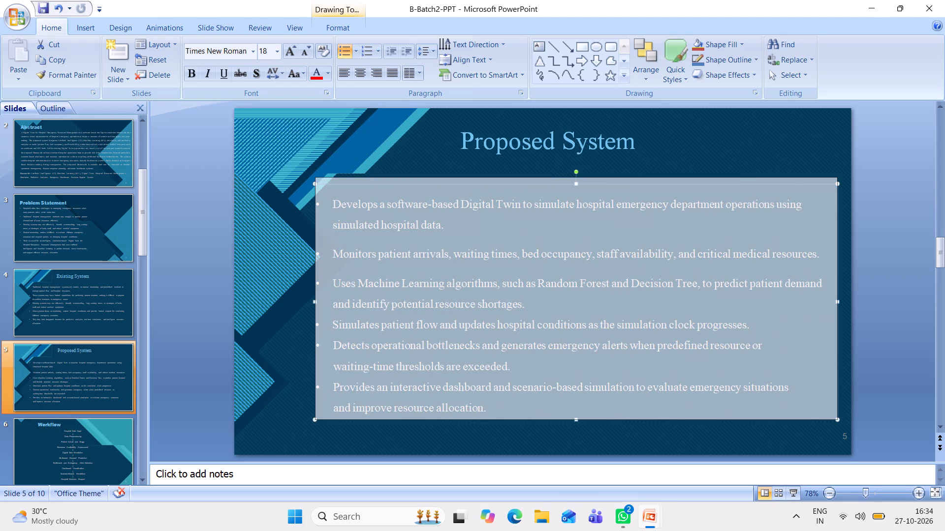
left_click_drag(577, 176, 578, 169)
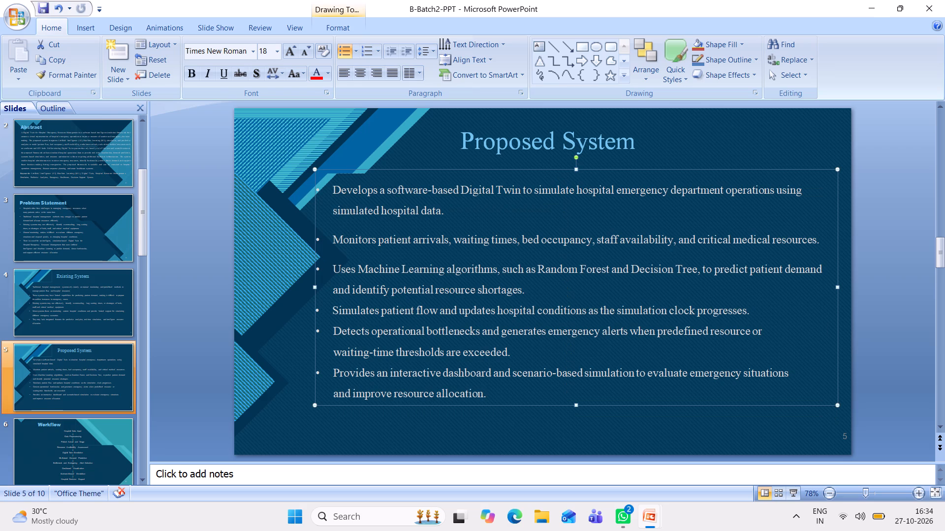
left_click(701, 319)
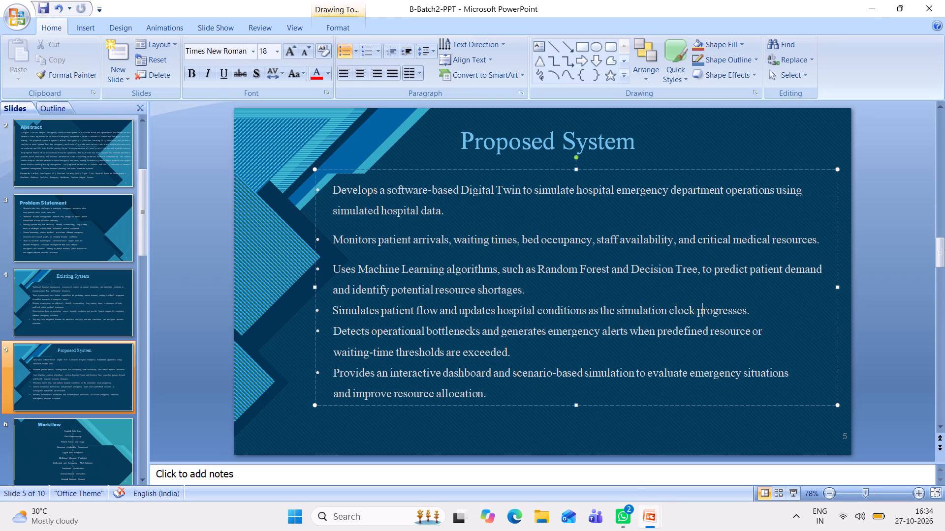
Widen the Problem Statement slide's bulleted text box across most of the slide, with its left edge slightly indented from the title.
left_click(99, 287)
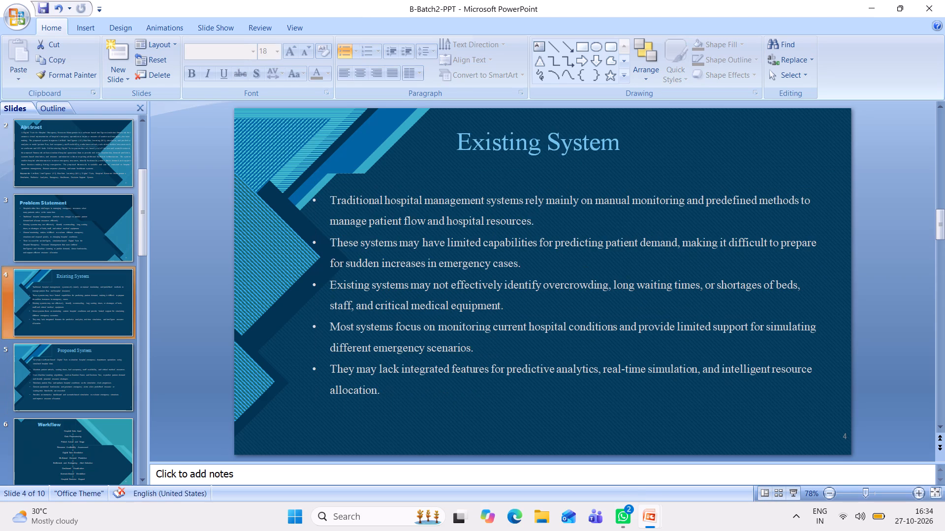
left_click(405, 283)
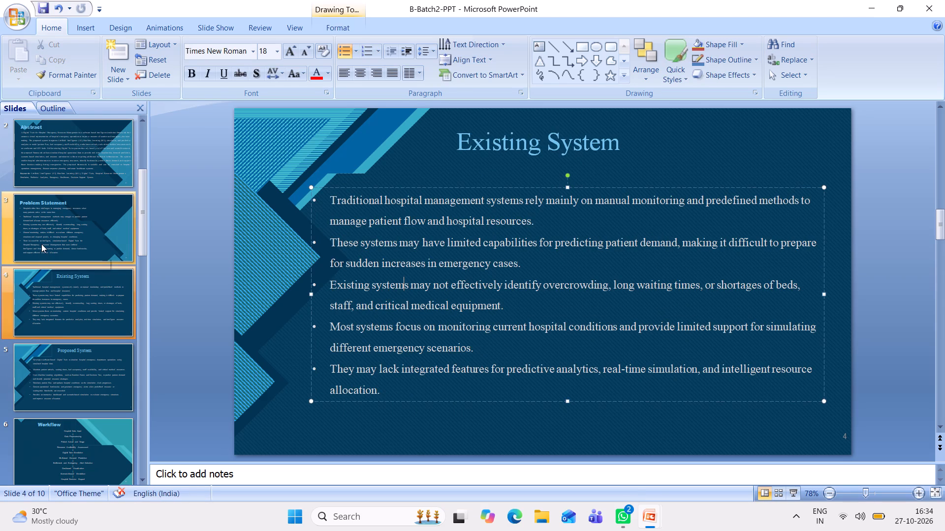
left_click(41, 244)
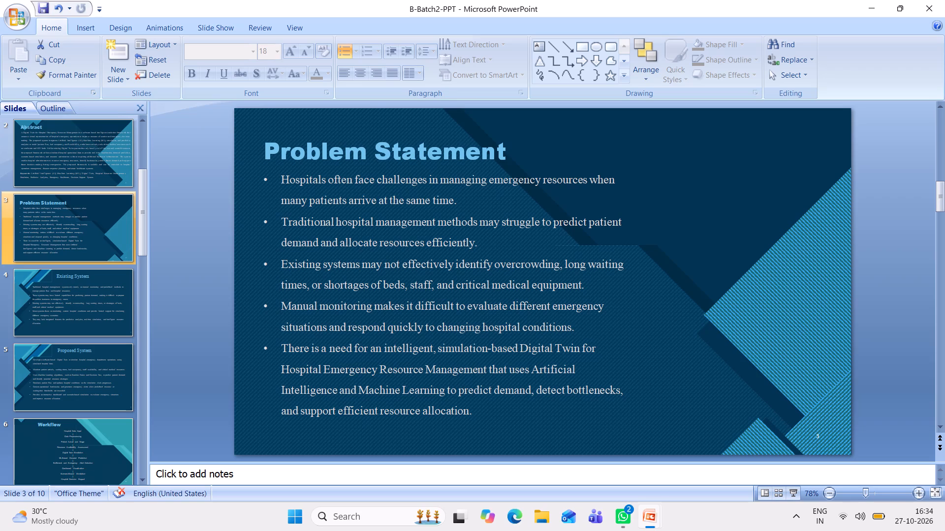
left_click(273, 190)
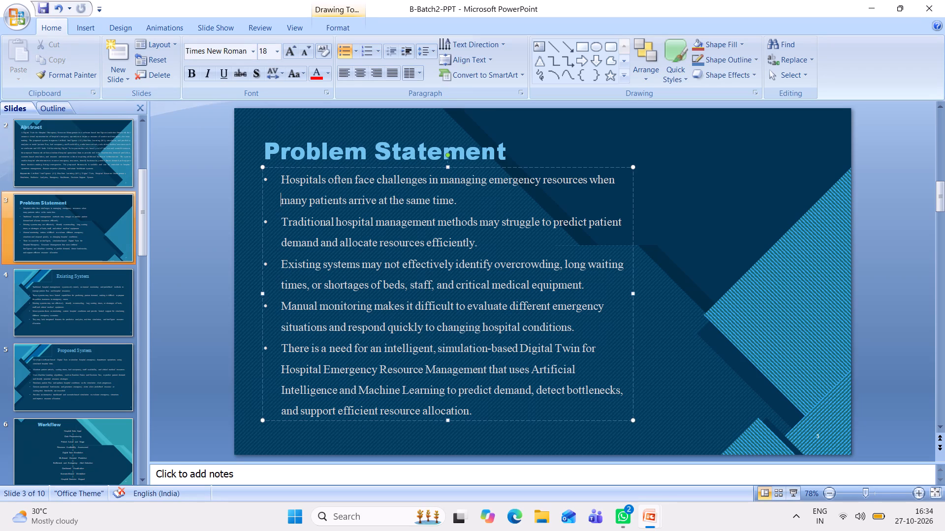
left_click_drag(633, 293, 760, 298)
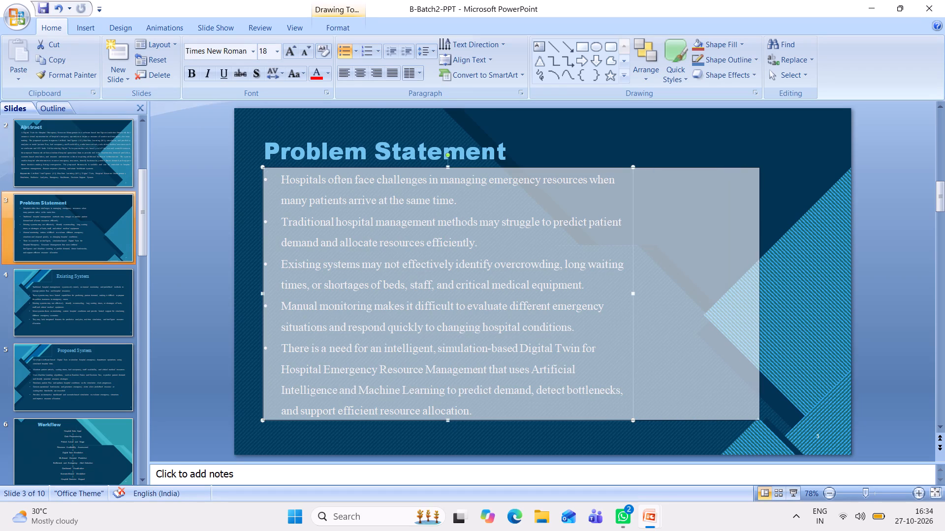
left_click_drag(760, 298, 823, 298)
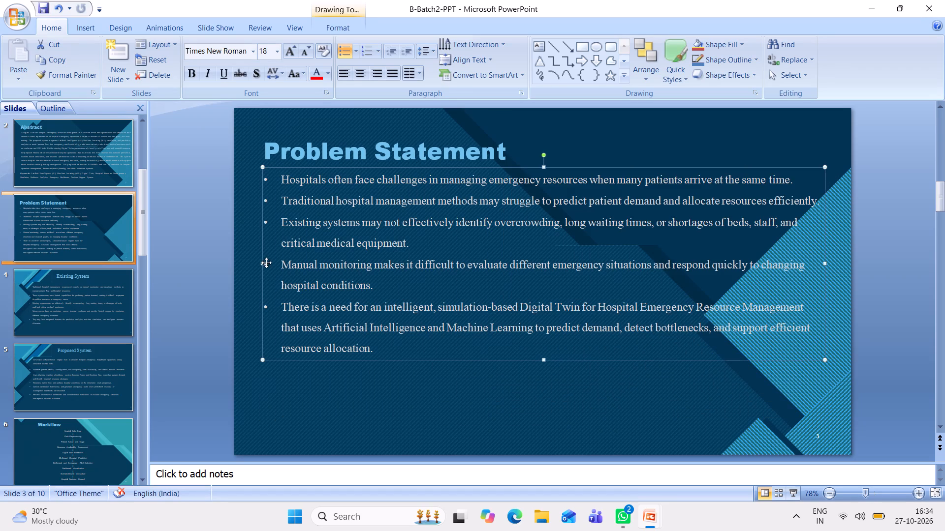
left_click_drag(263, 264, 269, 265)
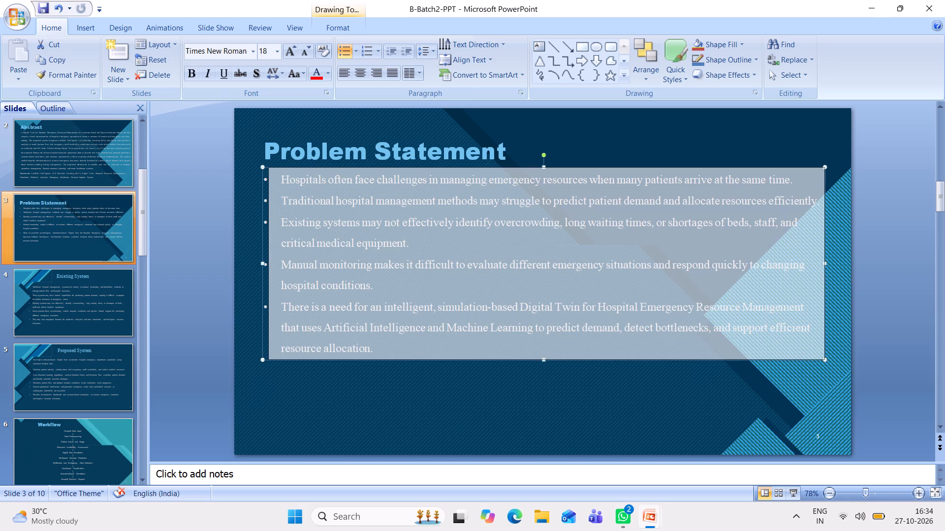
left_click_drag(269, 265, 279, 268)
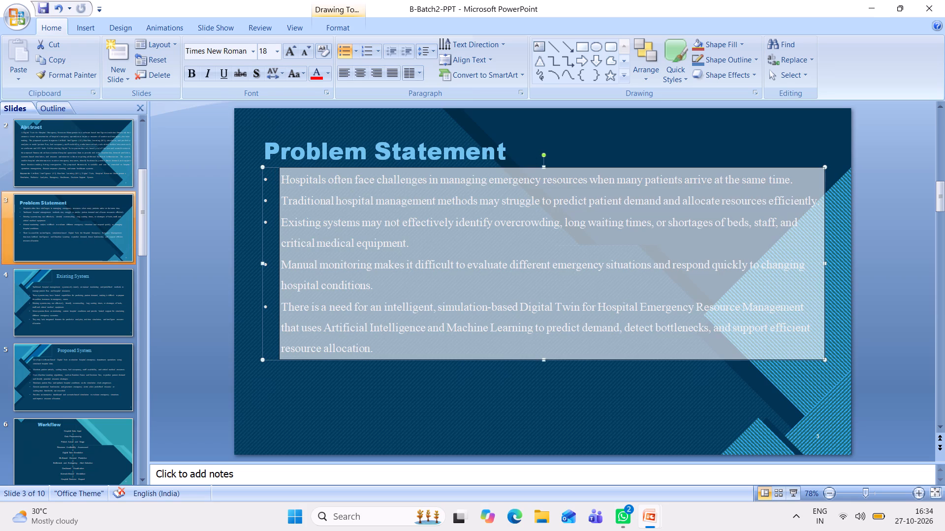
left_click_drag(279, 268, 280, 268)
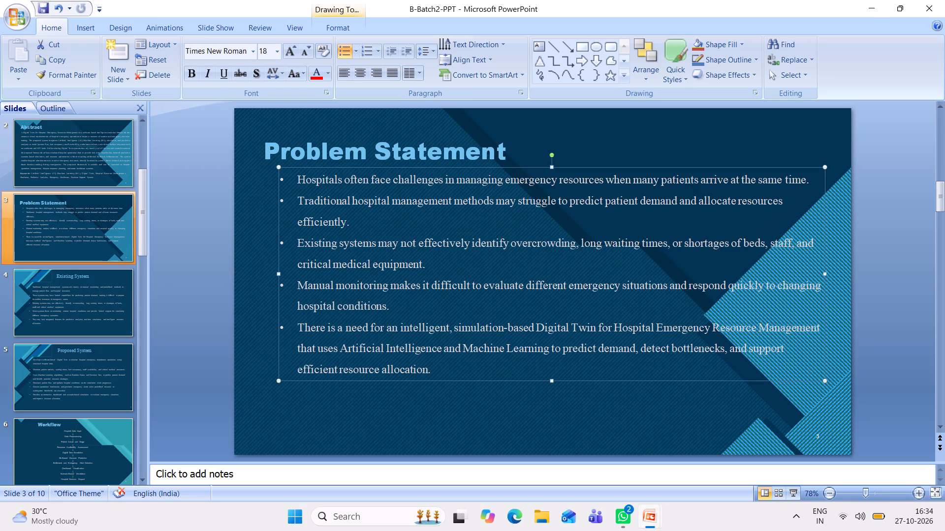
left_click_drag(824, 273, 813, 274)
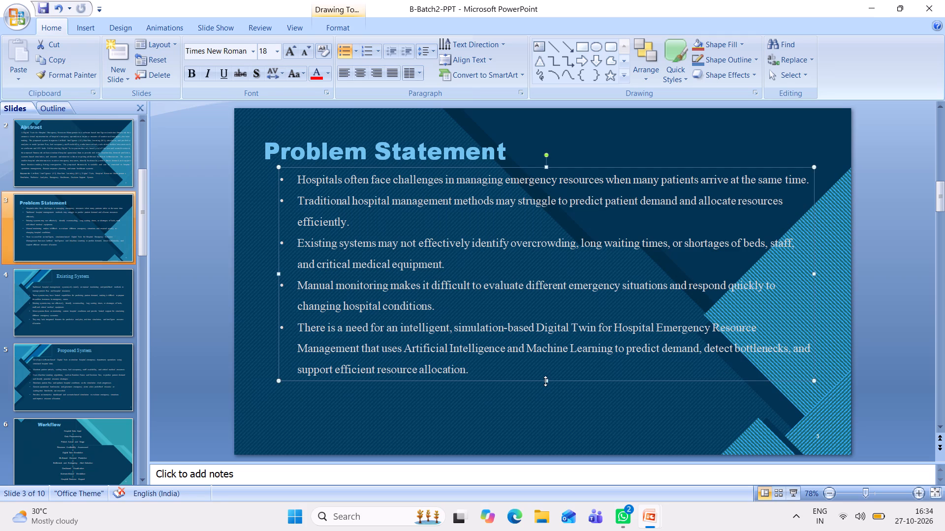
Lower the Problem Statement slide's bulleted text box slightly to leave a gap beneath the title.
left_click_drag(545, 381, 549, 404)
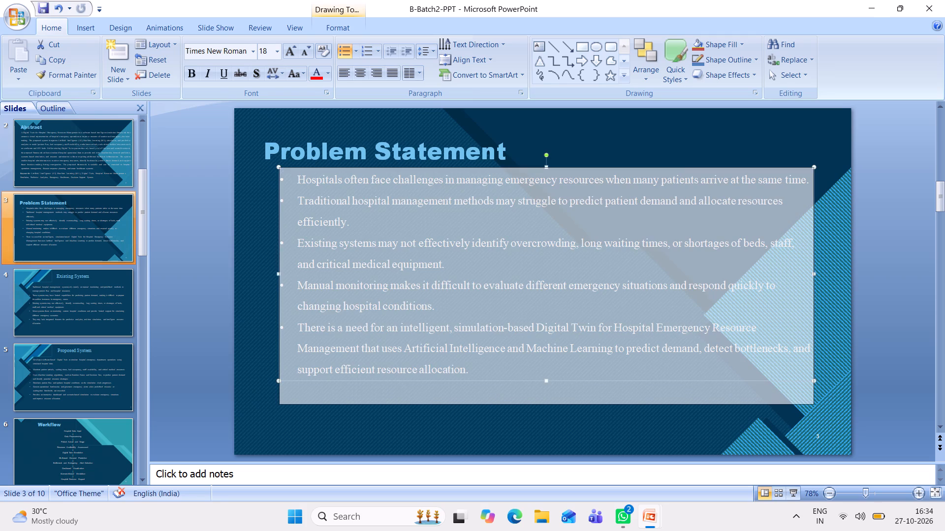
left_click_drag(549, 404, 551, 409)
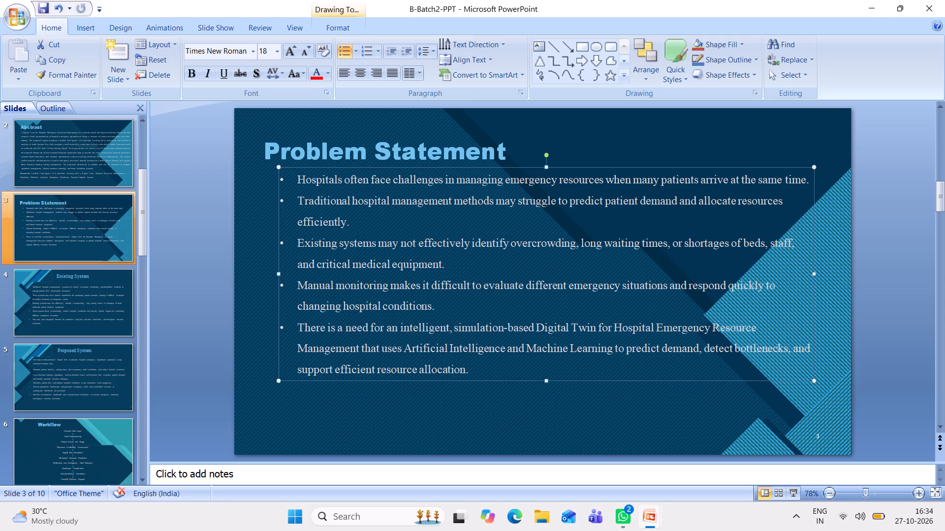
left_click_drag(547, 167, 547, 172)
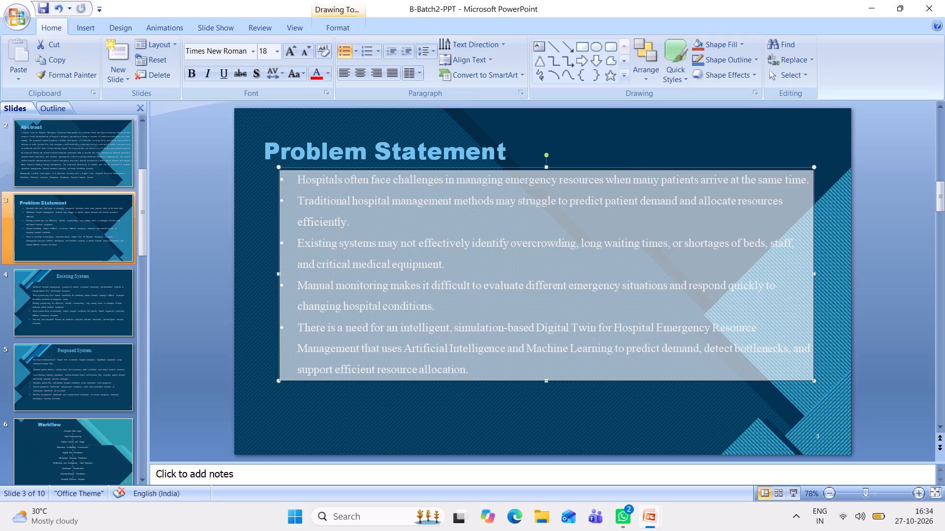
left_click_drag(547, 172, 547, 180)
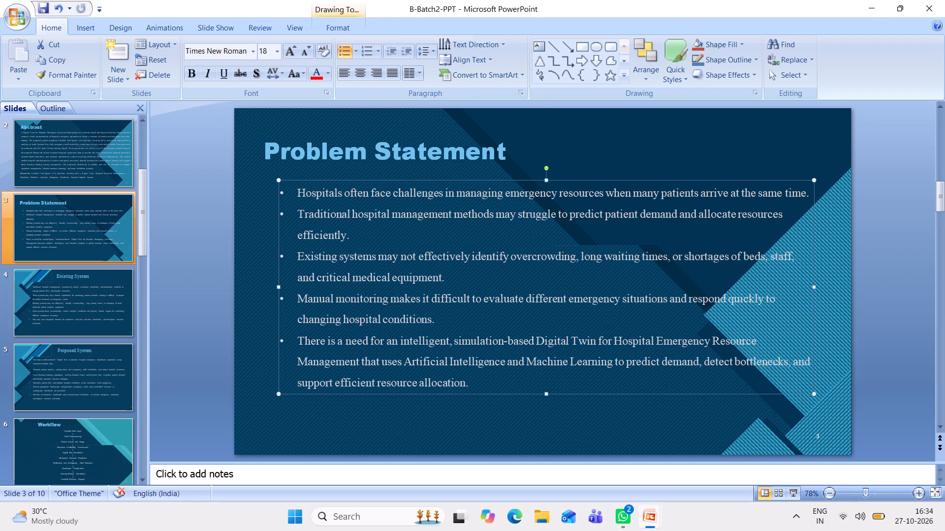
Resize and shift the "Problem Statement" title box so the title sits roughly centred above the bullets.
left_click(514, 152)
left_click(487, 149)
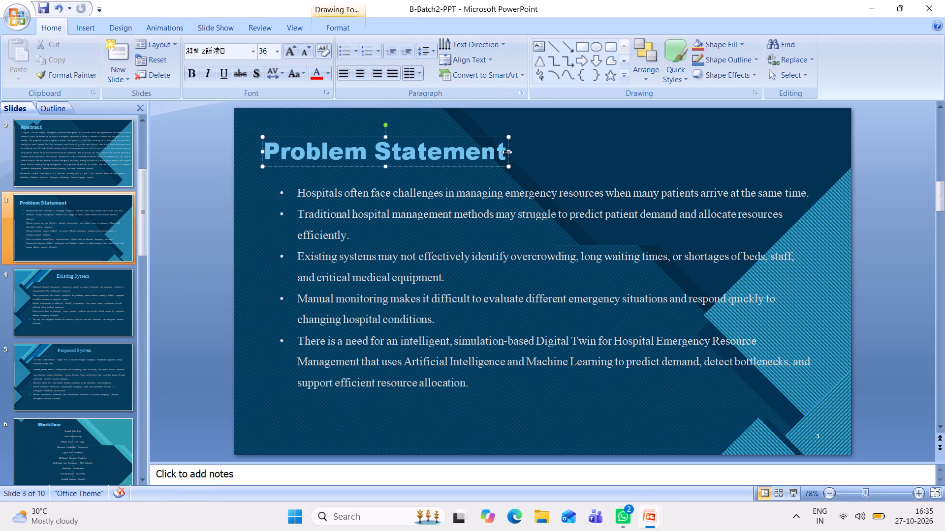
left_click_drag(510, 150, 609, 153)
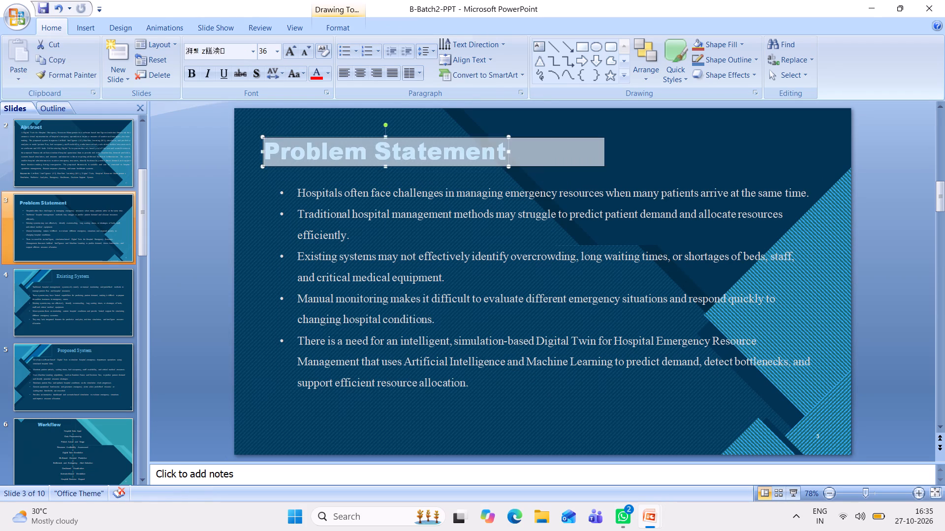
left_click_drag(609, 153, 754, 156)
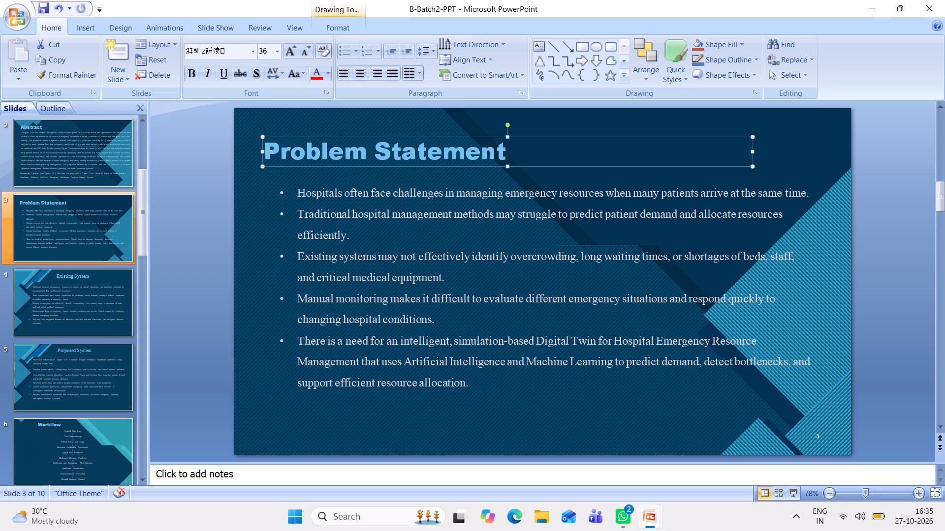
left_click_drag(262, 151, 349, 158)
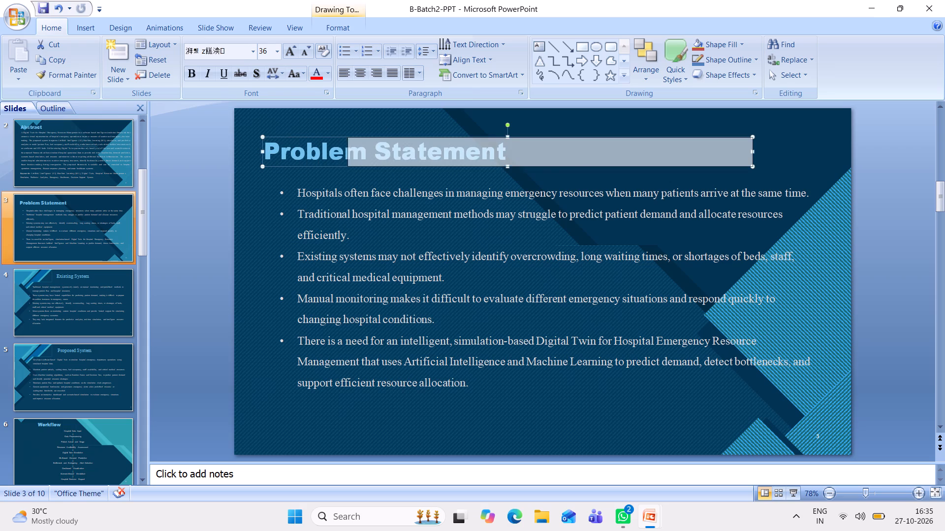
left_click_drag(349, 158, 374, 160)
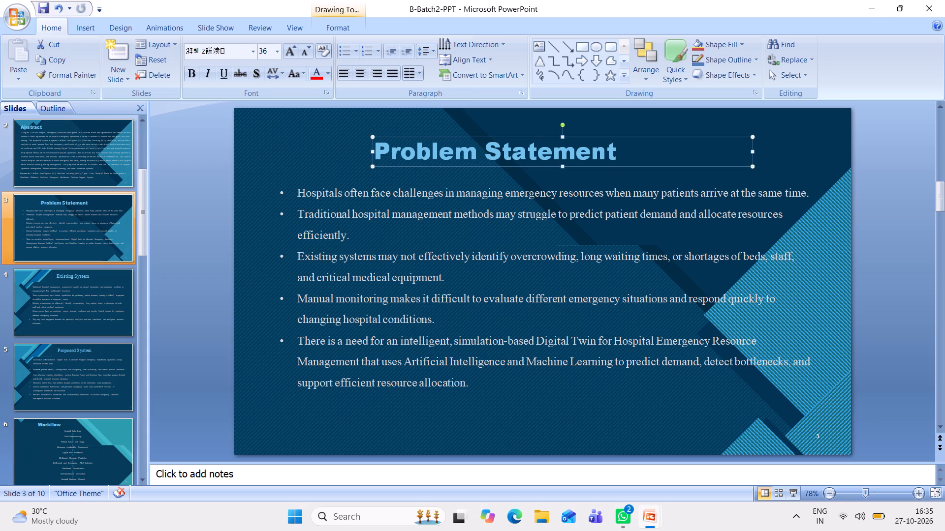
left_click_drag(755, 152, 699, 153)
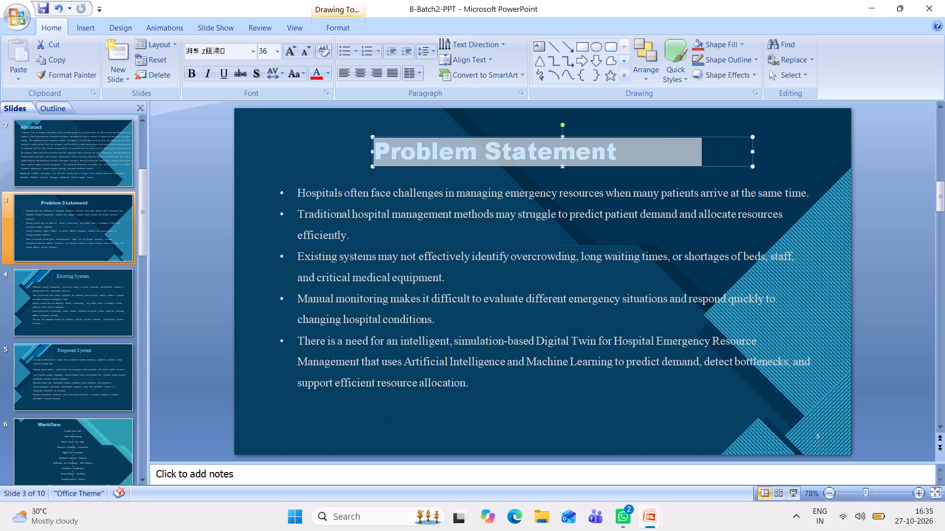
left_click_drag(699, 153, 654, 156)
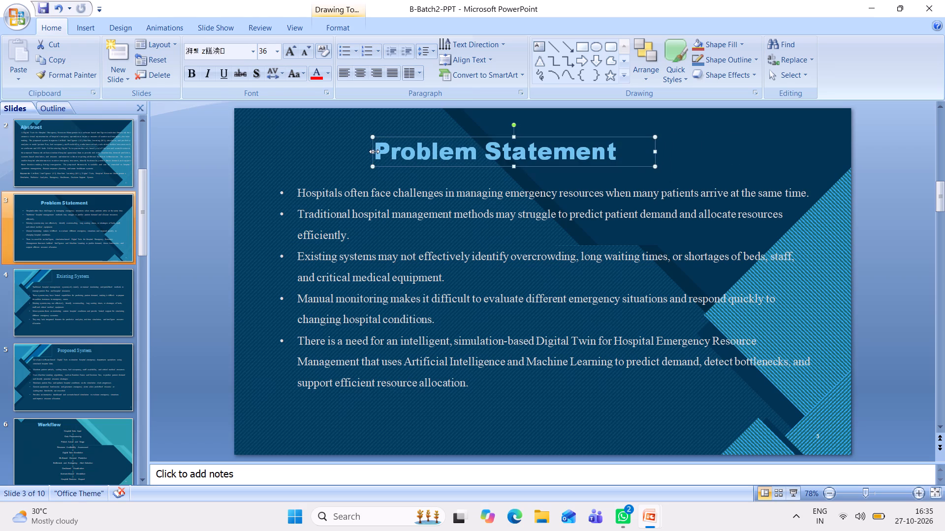
left_click_drag(375, 152, 391, 154)
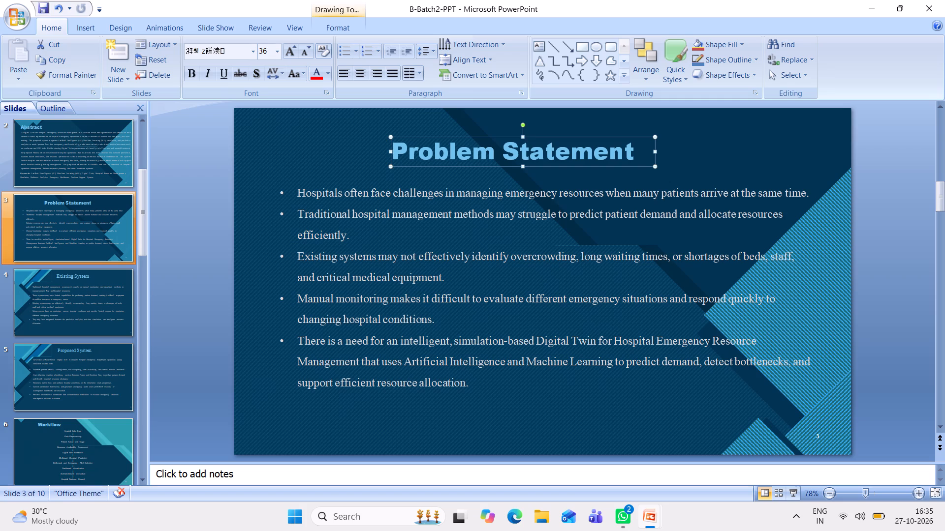
left_click_drag(392, 150, 405, 150)
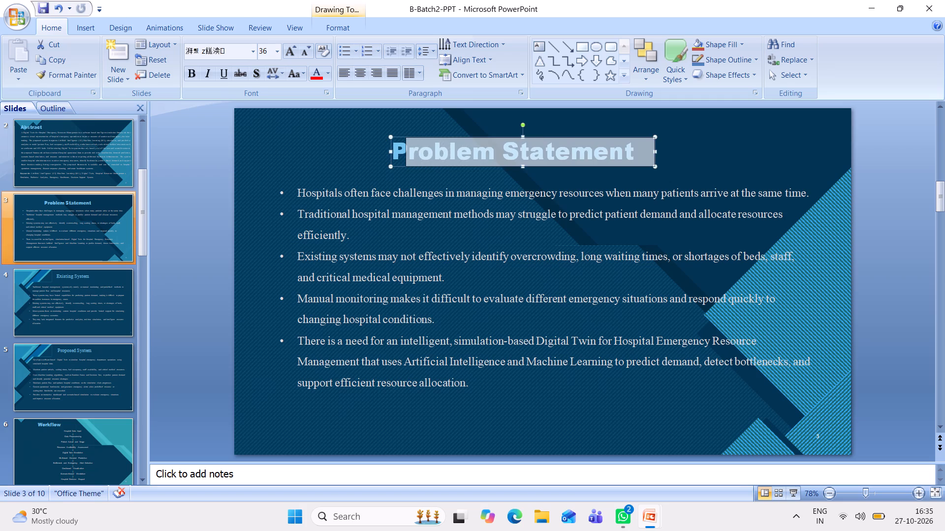
left_click_drag(405, 150, 406, 150)
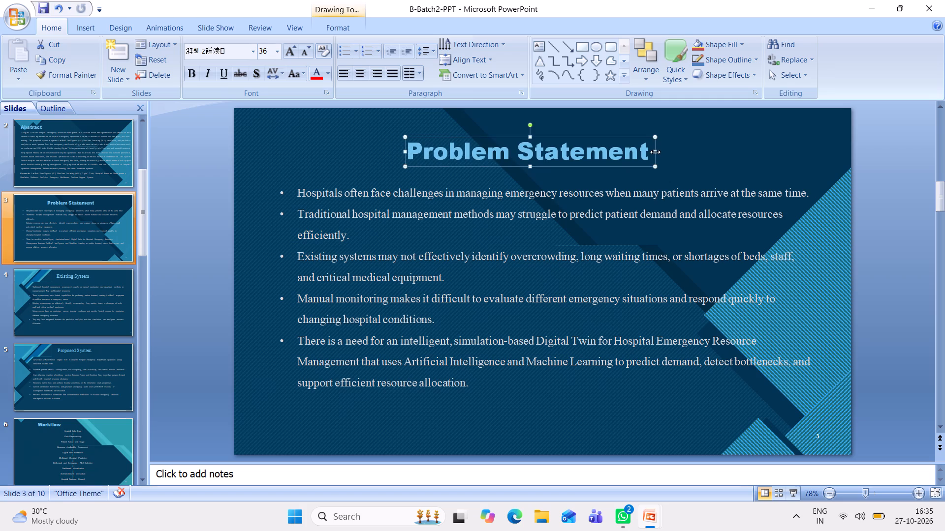
Format the "Problem Statement" title text as 40-point Times New Roman.
left_click(612, 155)
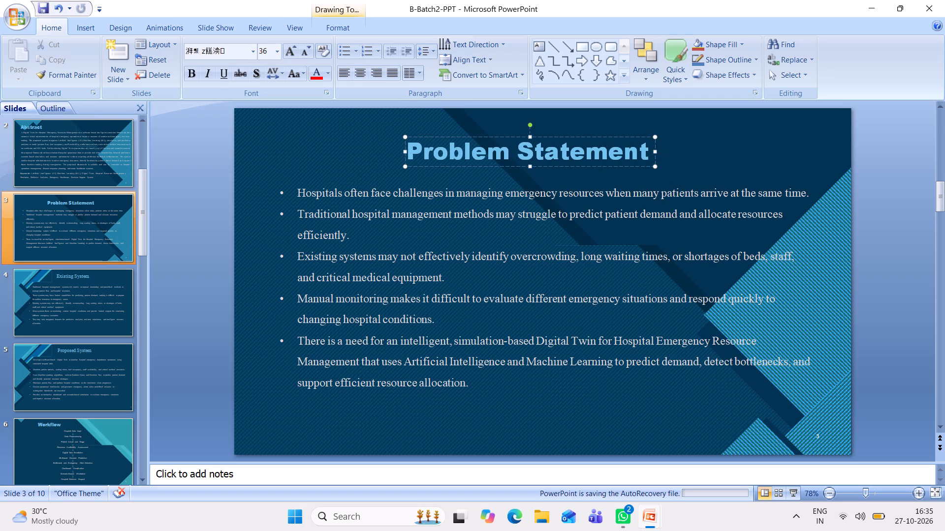
key("Right")
key("Right")
key("Right")
key("shift+Left")
key("shift+Left")
key("shift+Left")
key("shift+Left")
key("shift+Left")
key("shift+Left")
key("shift+Left")
key("shift+Left")
key("shift+Left")
key("shift+Left")
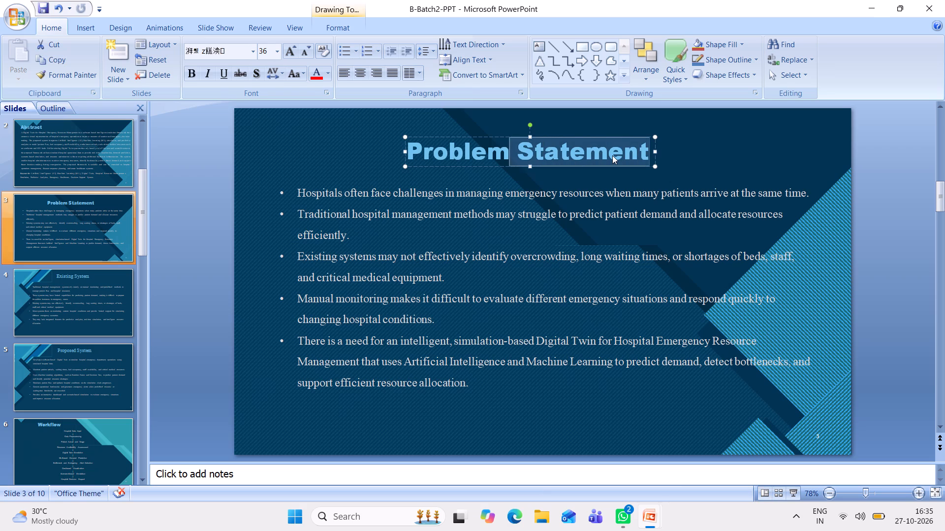
key("shift+Left")
key("shift+Left")
key("shift+Left")
key("shift+Left")
key("shift+Left")
key("shift+Left")
key("shift+Left")
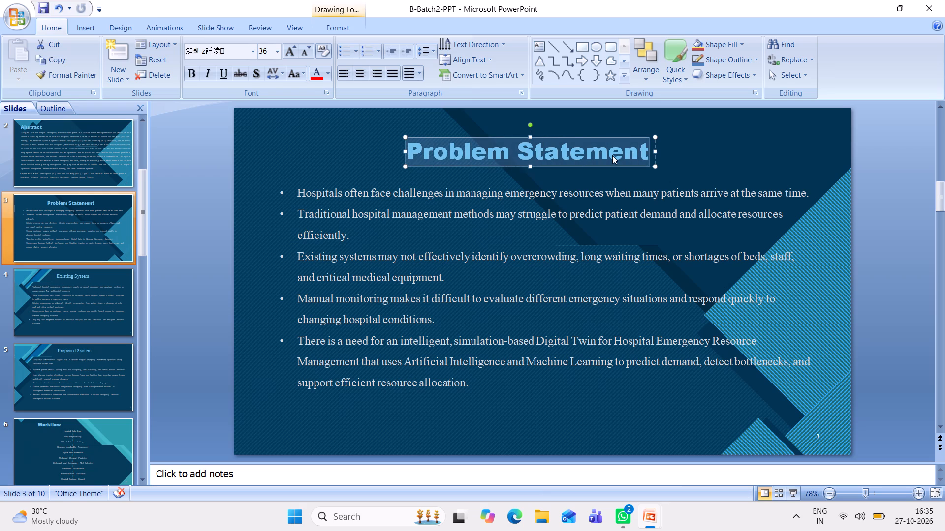
left_click(270, 50)
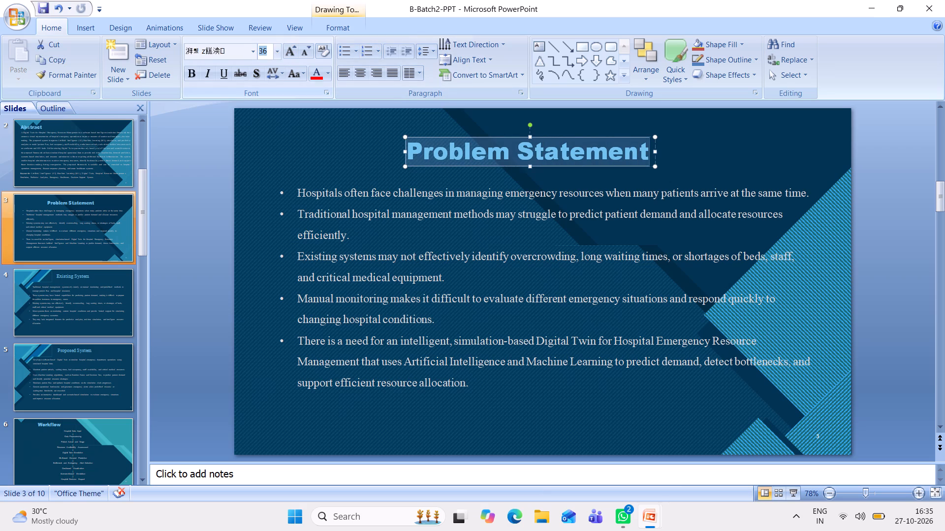
type("40")
key("Return")
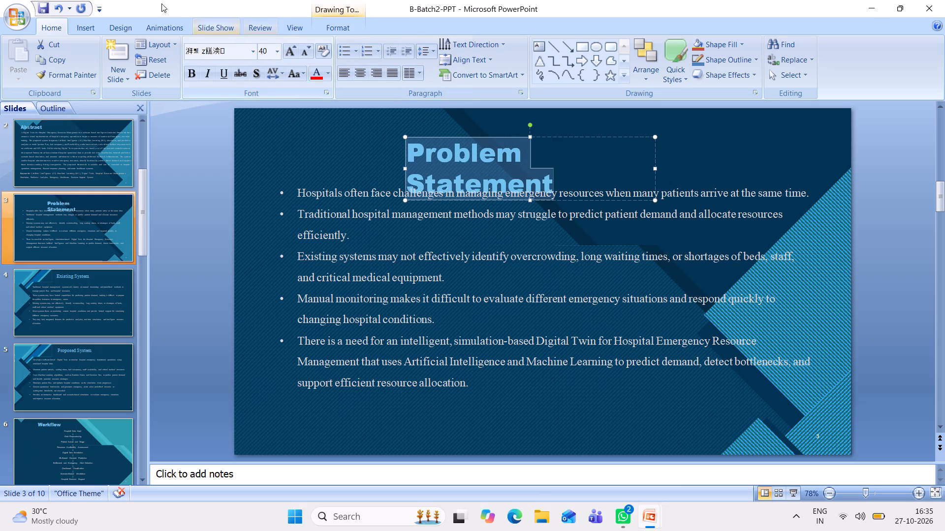
left_click(233, 49)
type("tim")
key("Return")
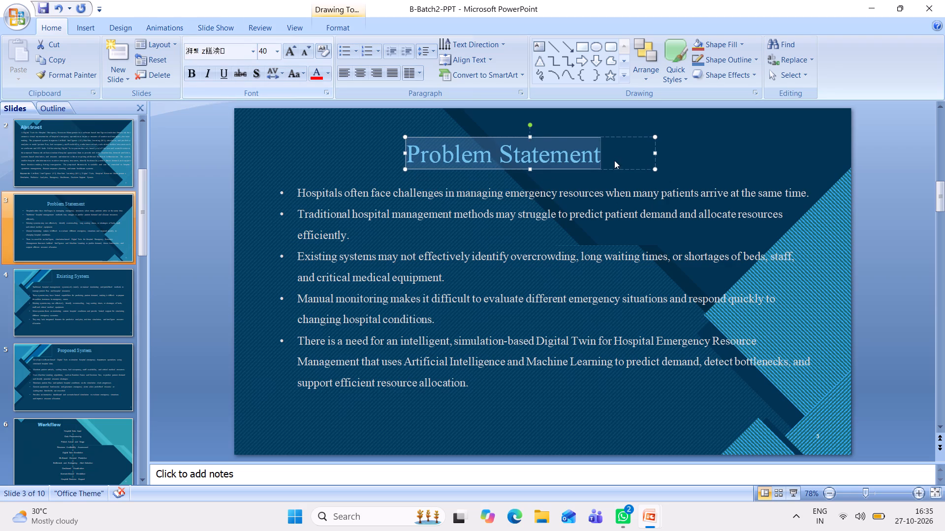
left_click(887, 171)
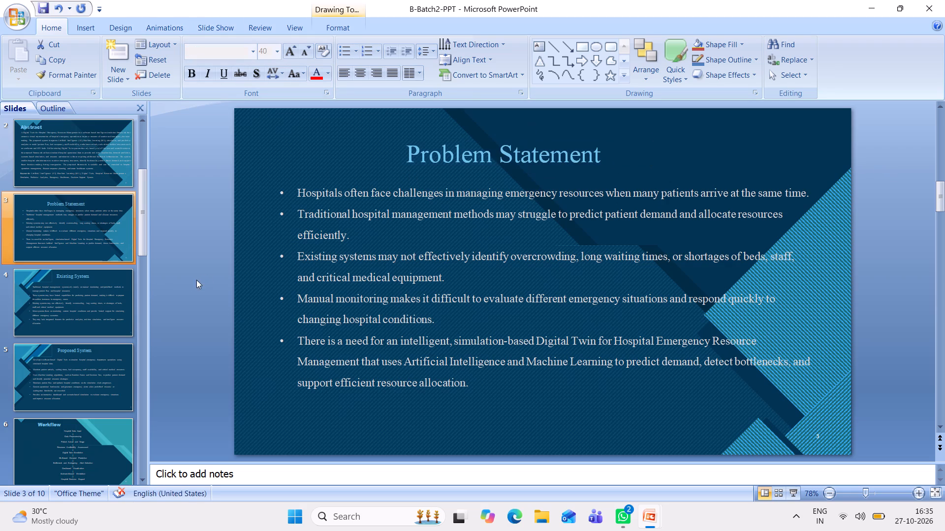
On the Abstract slide, set the bold "Keywords:" label's font to Times New Roman.
left_click(70, 169)
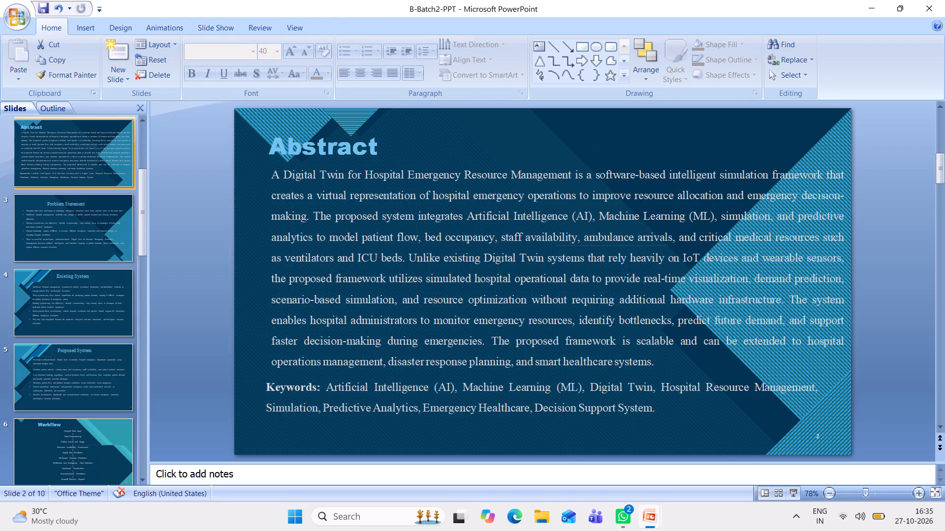
left_click_drag(380, 148, 373, 147)
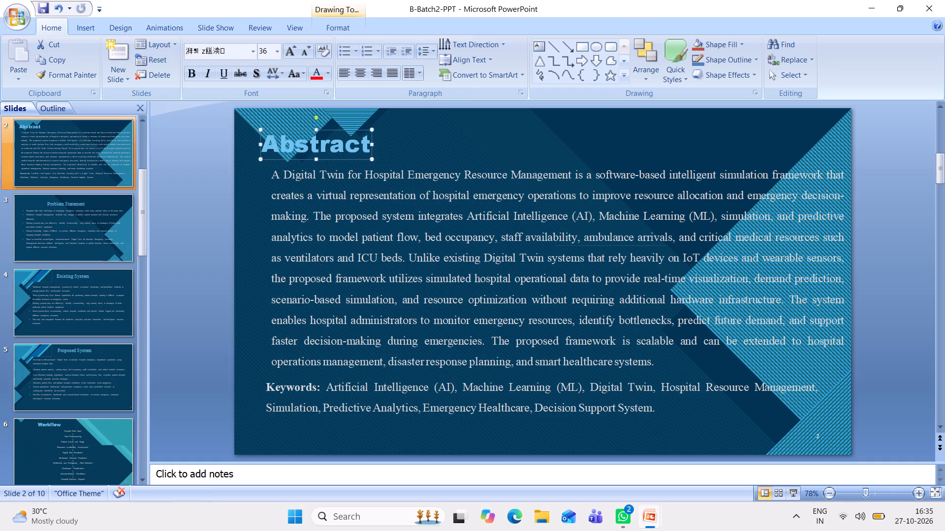
key("ctrl+z")
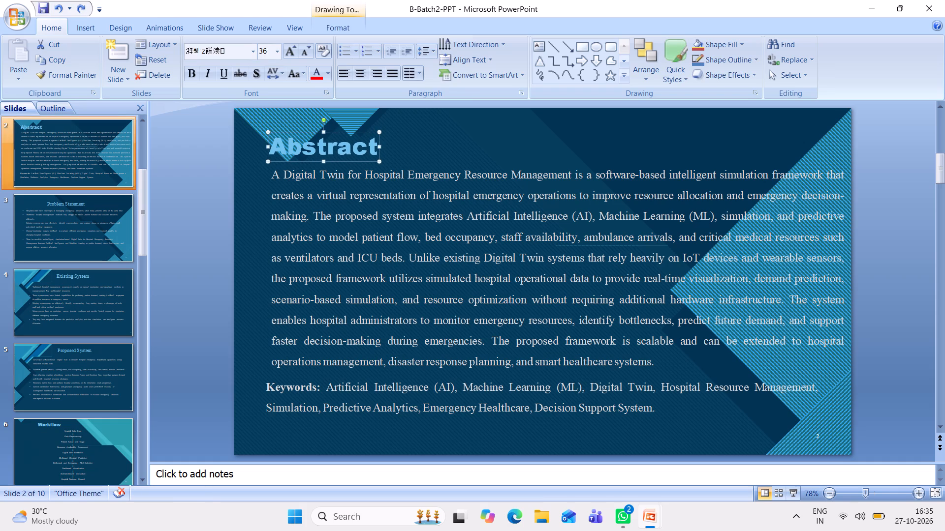
left_click(470, 225)
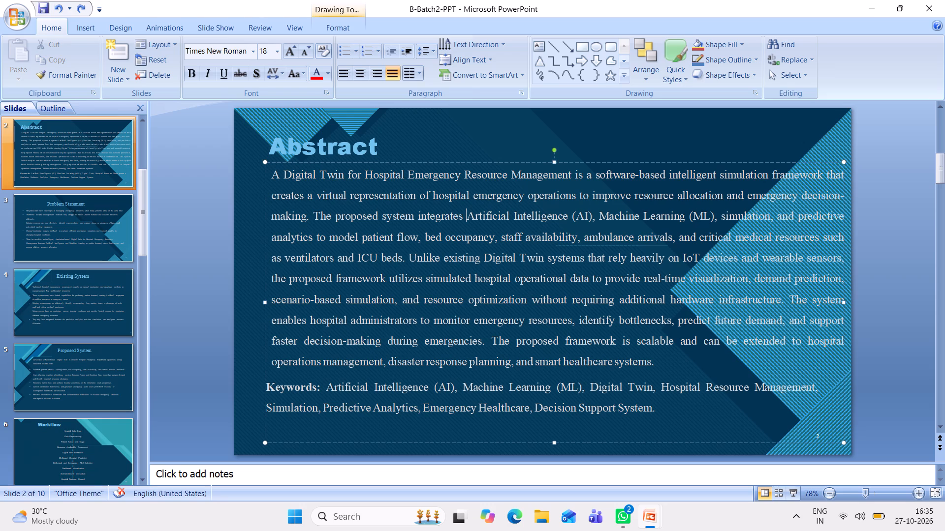
left_click(310, 389)
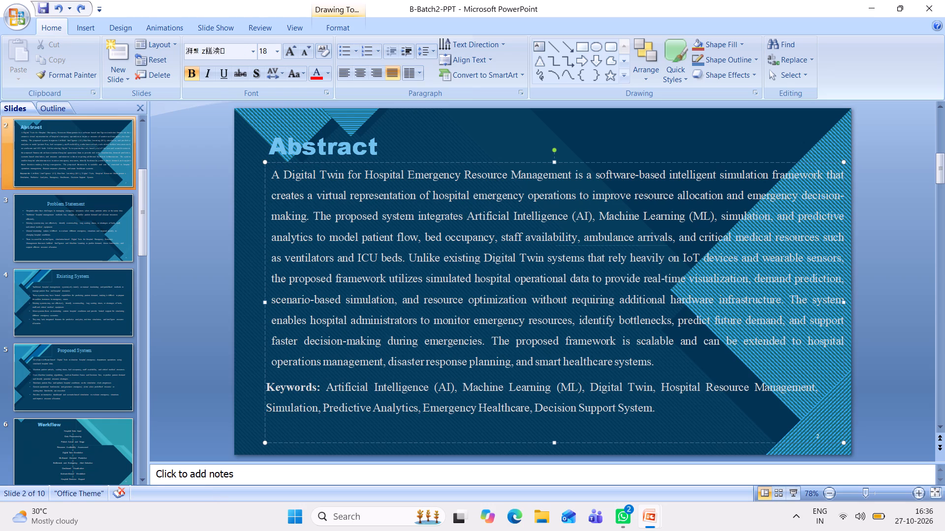
key("Right")
key("Right")
key("shift+Left")
key("shift+Left")
key("shift+Left")
key("shift+Left")
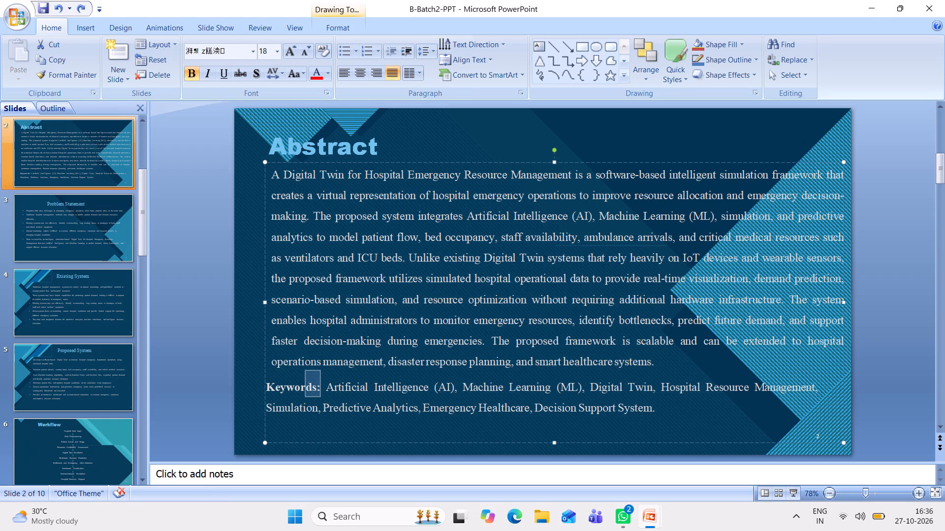
key("shift+Left")
key("shift+Left")
key("shift+Left")
key("shift+Left")
key("shift+Left")
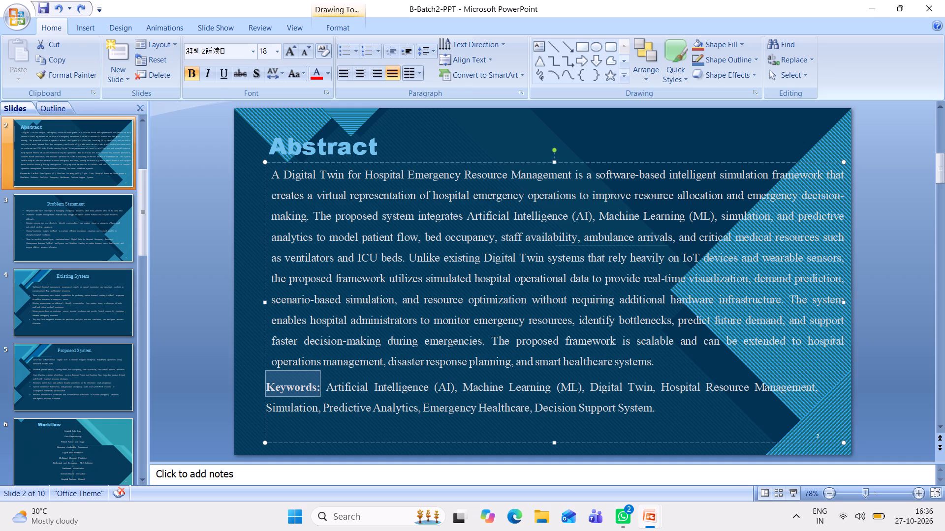
left_click(236, 51)
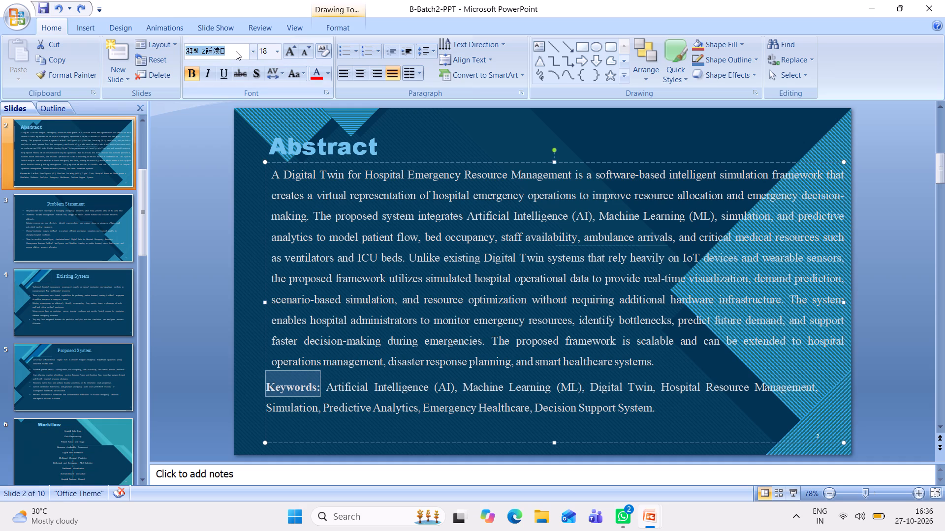
type("tim")
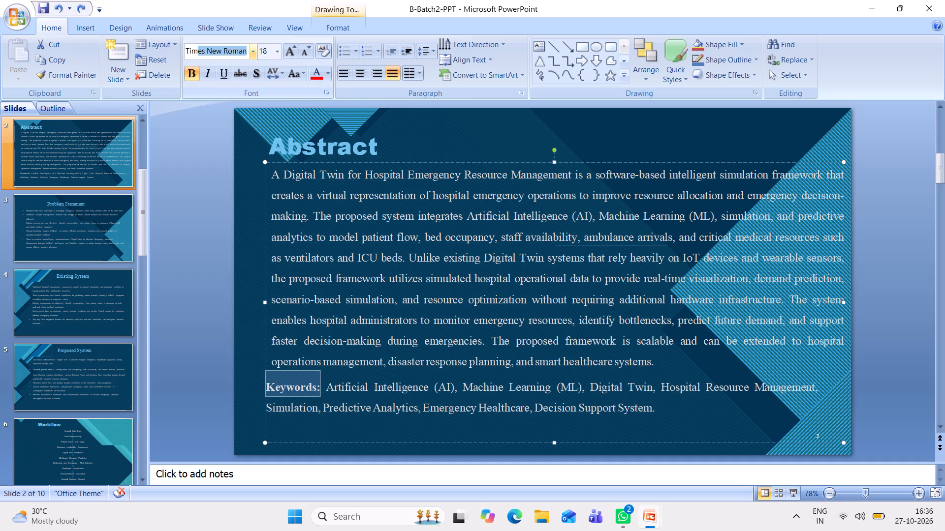
key("Return")
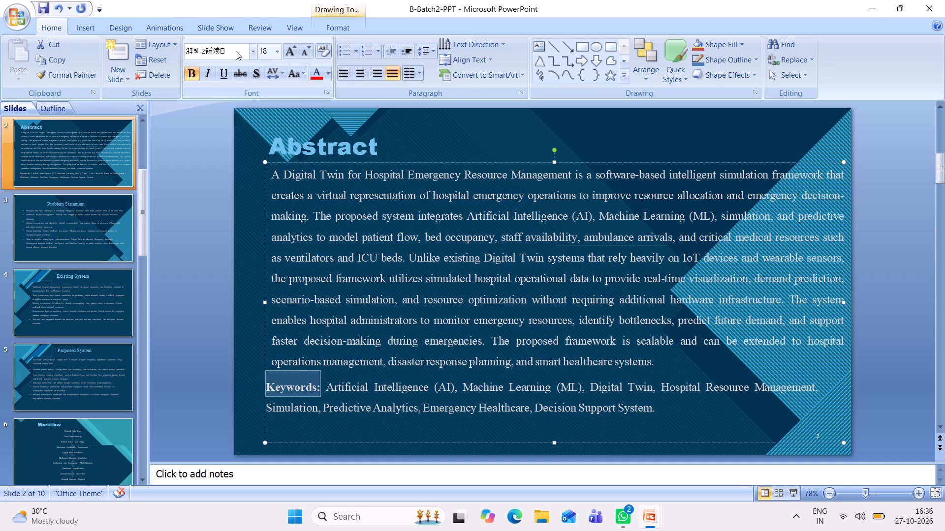
Format the "Abstract" title text as 40-point Times New Roman.
left_click(385, 158)
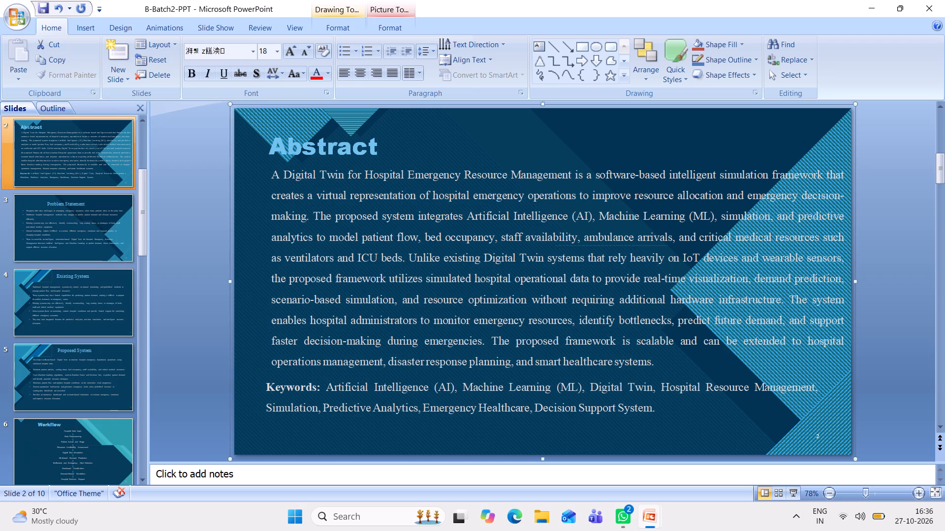
left_click(376, 141)
key("shift+Left")
key("shift+Left")
key("shift+Left")
key("shift+Left")
key("shift+Left")
key("shift+Left")
key("shift+Left")
key("shift+Left")
key("shift+Left")
key("shift+Left")
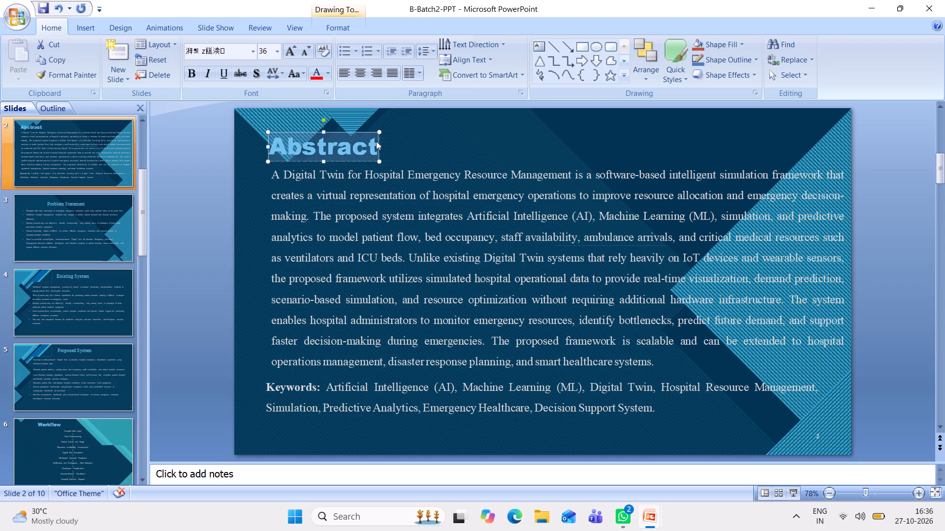
left_click(270, 46)
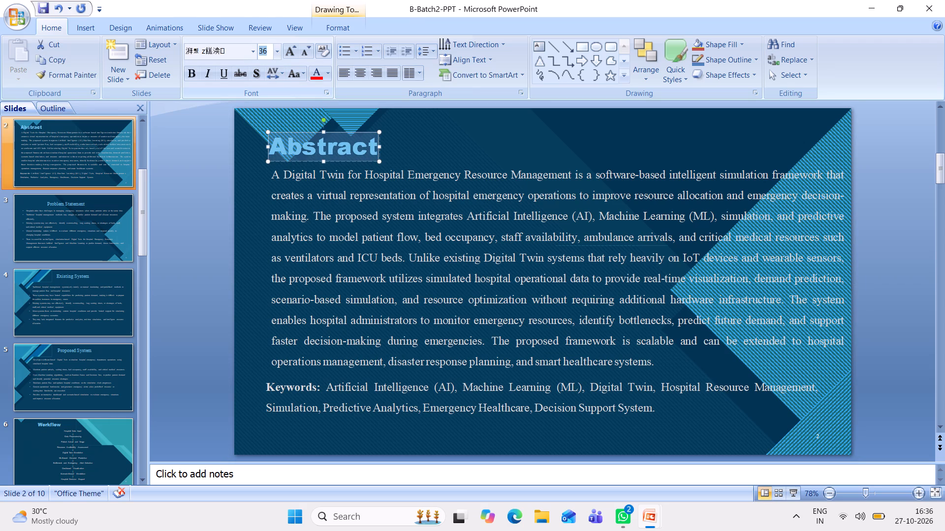
type("40")
key("Return")
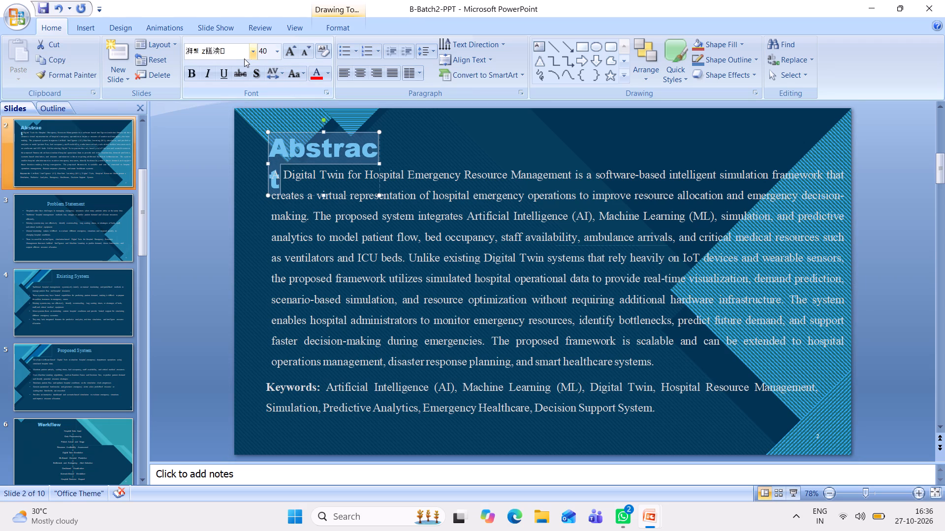
left_click(242, 59)
left_click(239, 53)
type("ti")
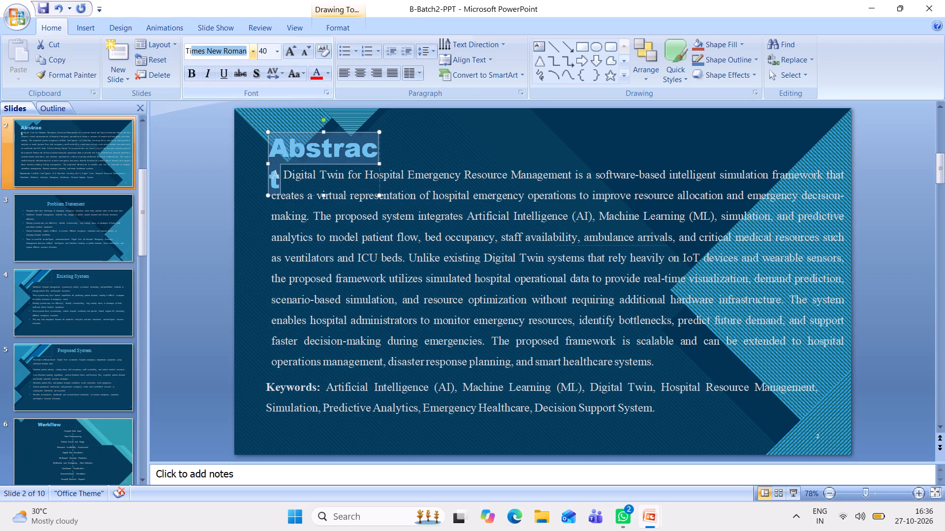
key("Return")
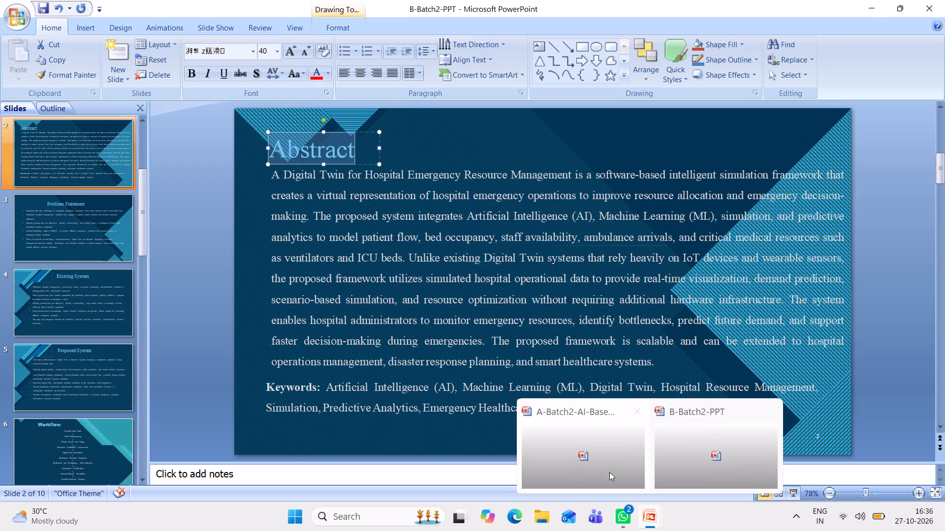
After a look at the reference deck, resize the "Abstract" title box so the title sits roughly centred above the paragraph.
left_click(607, 470)
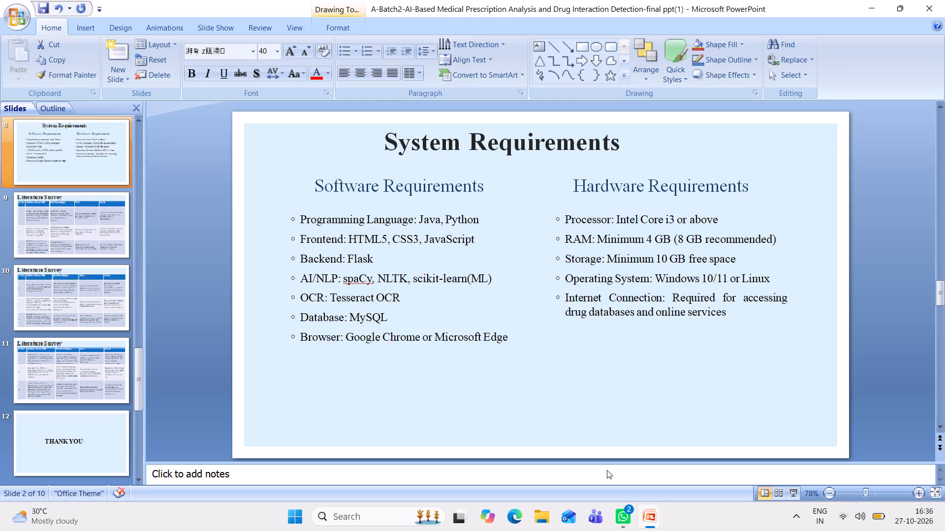
scroll(95, 166, "up", 1)
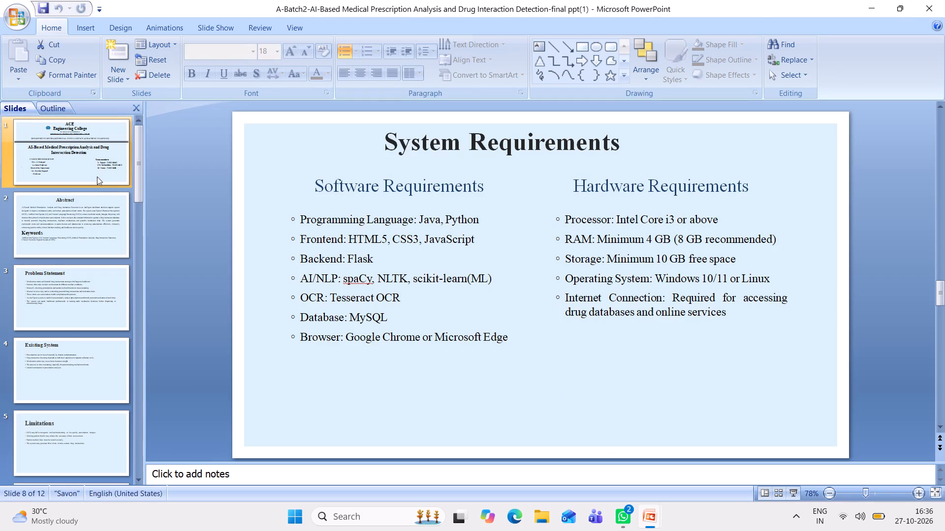
left_click(871, 0)
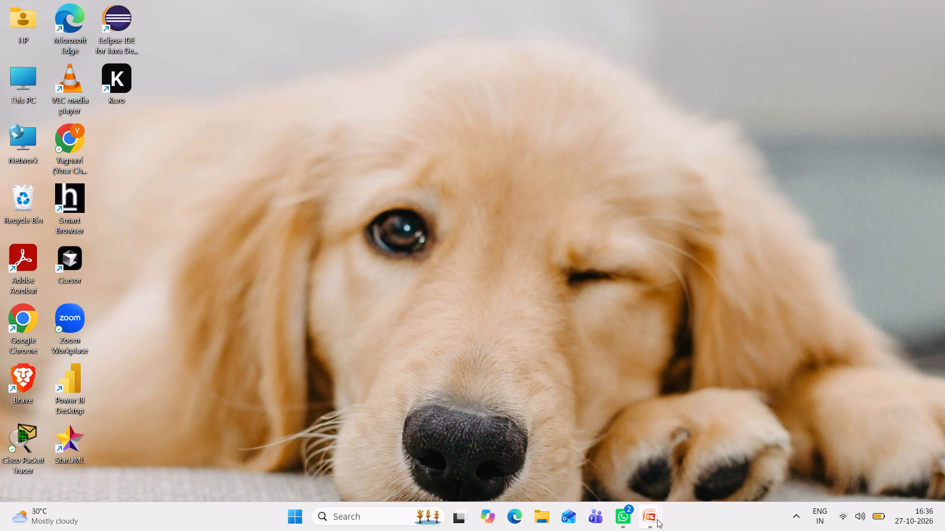
left_click(646, 520)
left_click(686, 457)
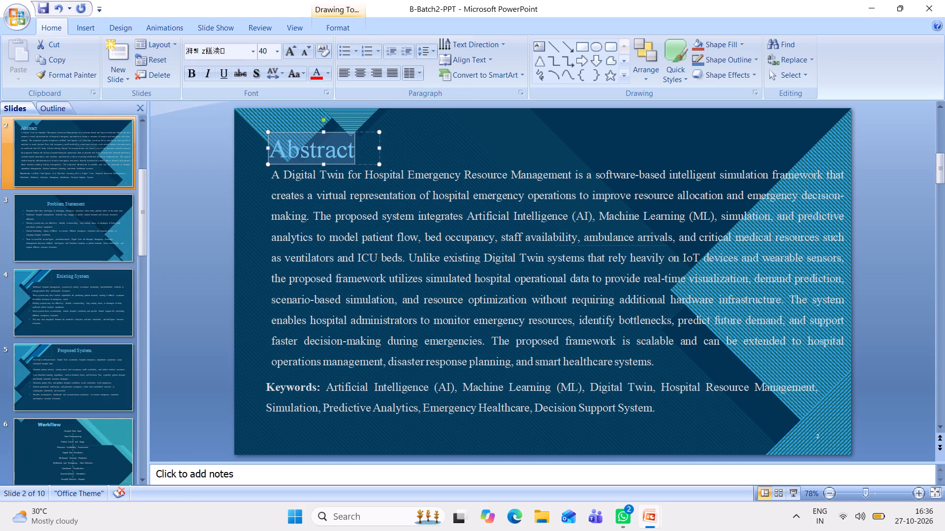
left_click_drag(269, 149, 357, 151)
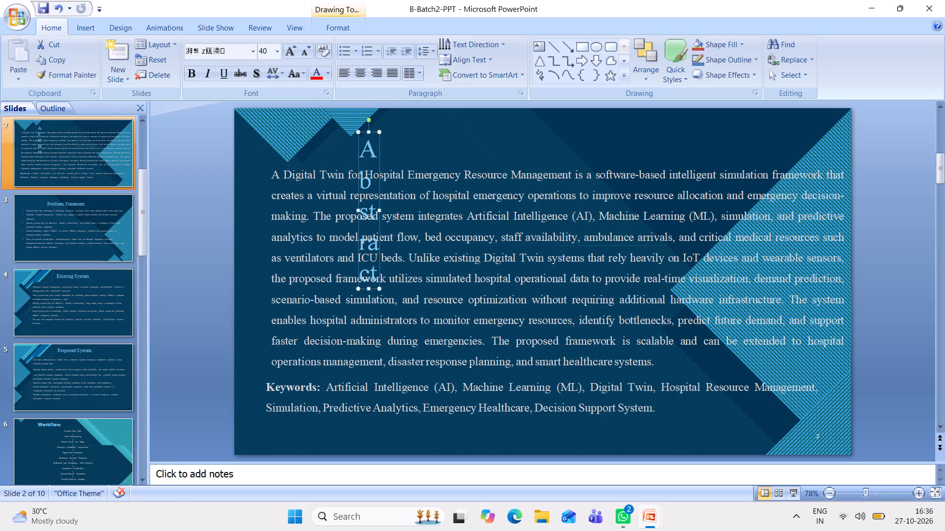
left_click_drag(378, 209, 560, 168)
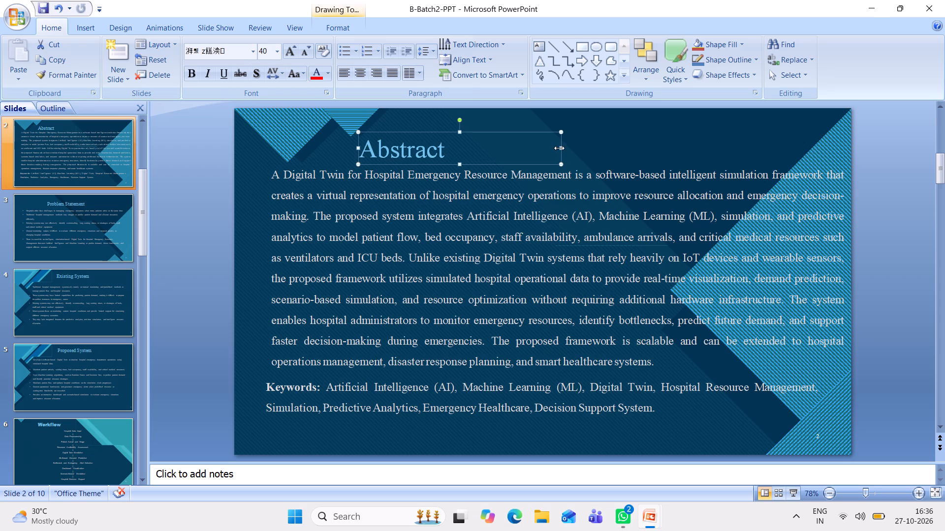
left_click_drag(561, 148, 650, 140)
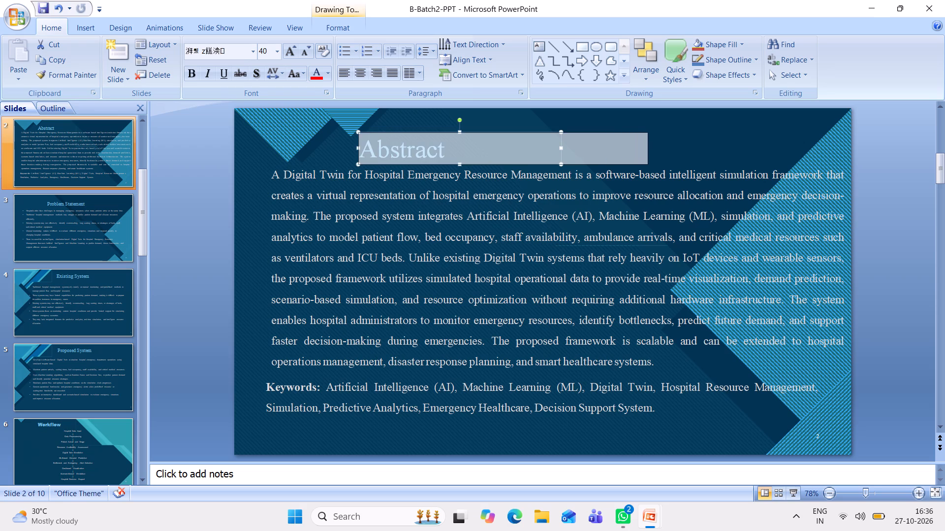
left_click_drag(650, 140, 665, 139)
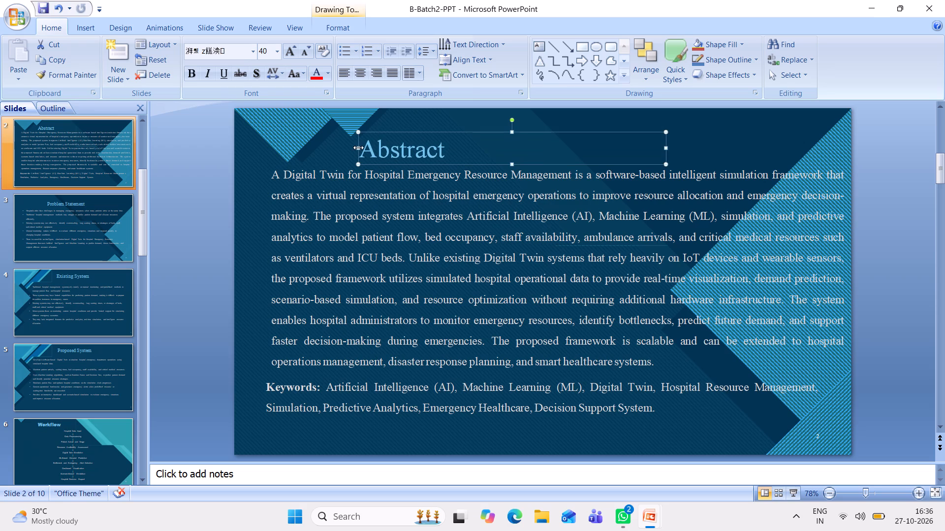
left_click_drag(358, 147, 430, 150)
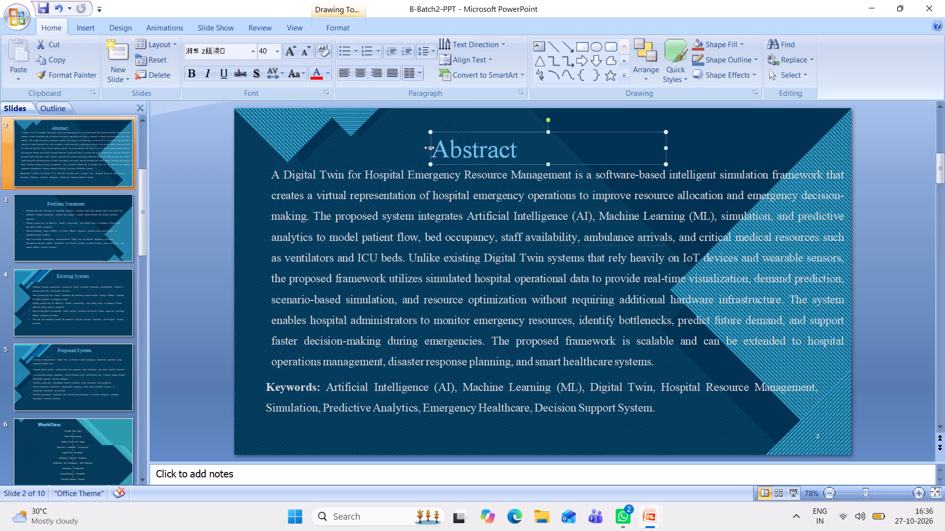
left_click_drag(430, 149, 447, 147)
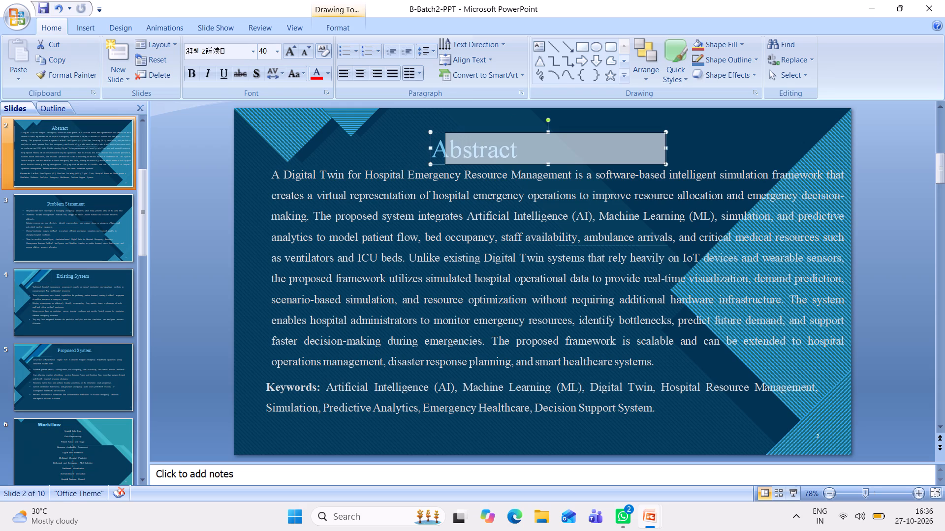
left_click_drag(447, 147, 448, 147)
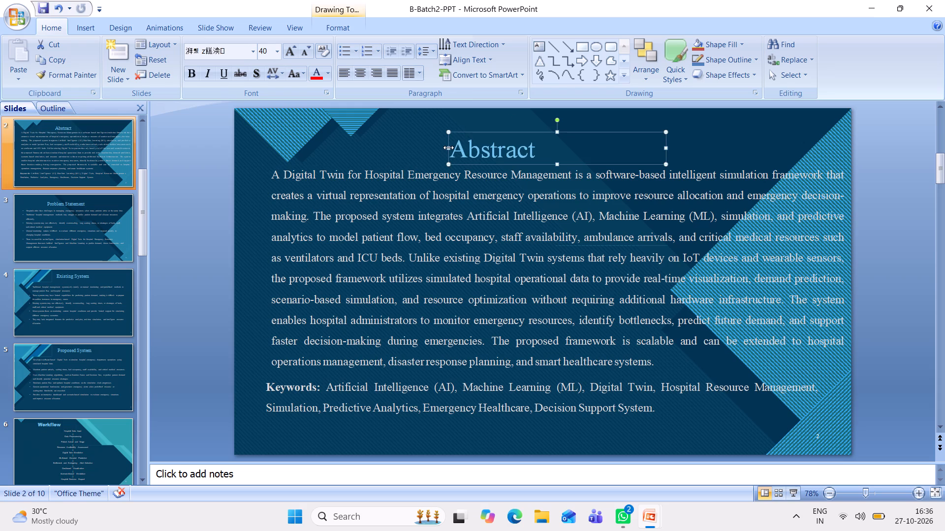
left_click_drag(448, 147, 463, 148)
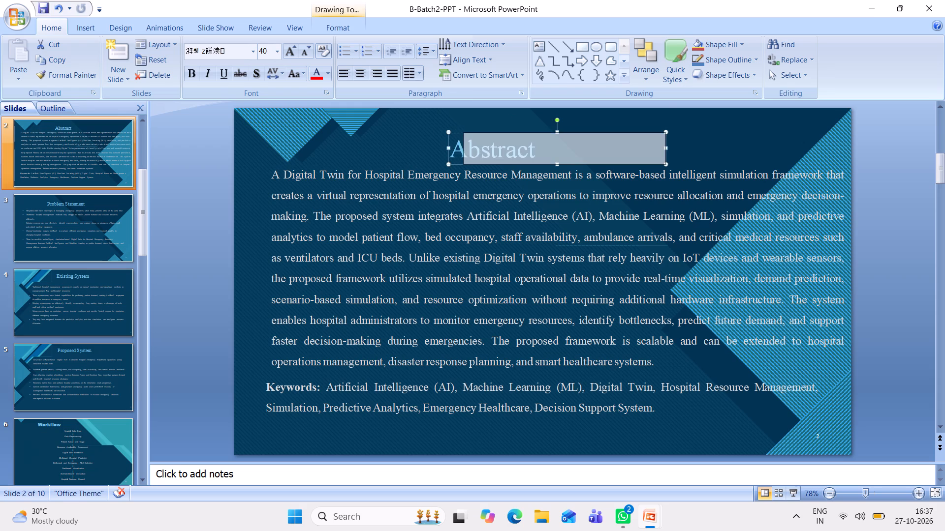
left_click_drag(463, 148, 466, 148)
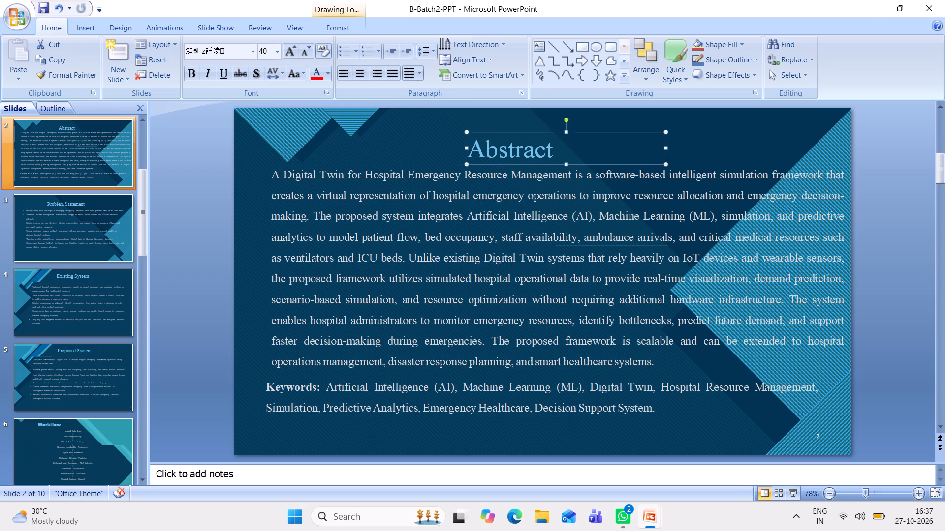
left_click(870, 233)
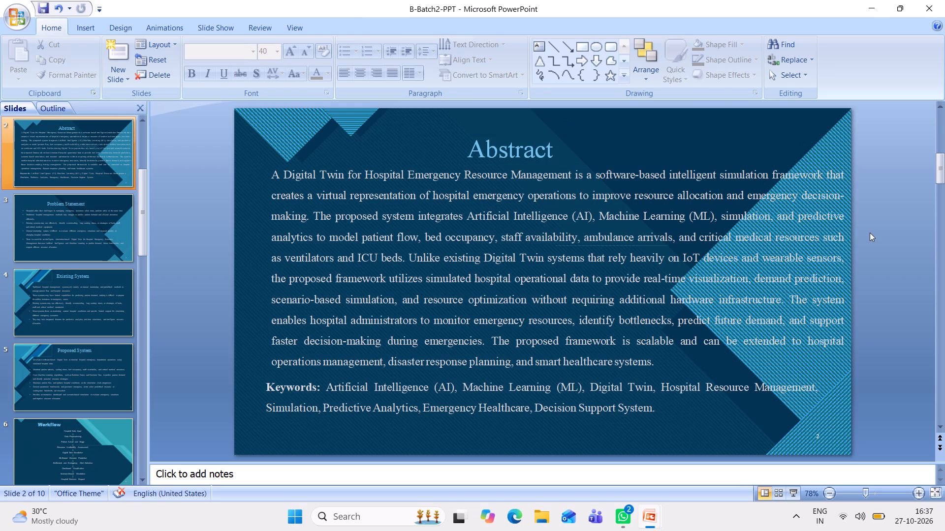
Narrow the "Abstract" title box to fit its text and centre-align the title within it.
left_click(550, 150)
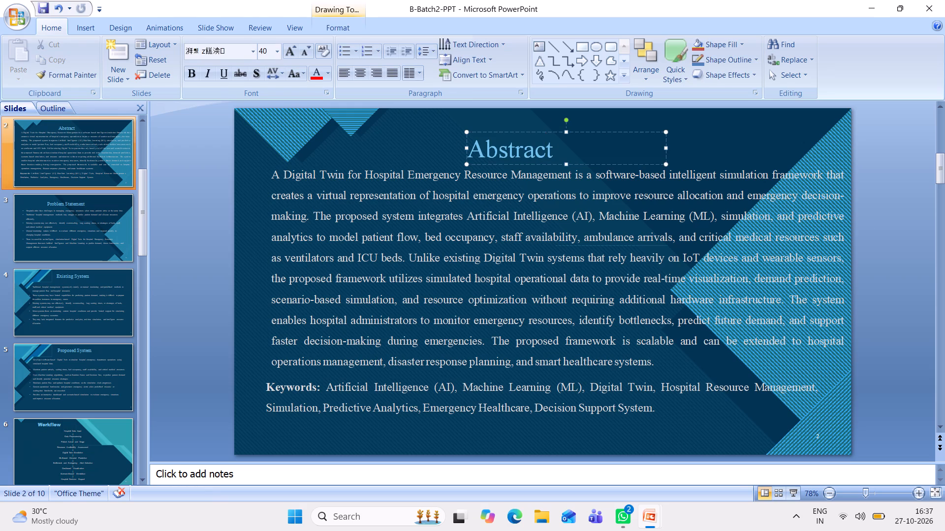
left_click(559, 150)
left_click_drag(666, 148, 565, 139)
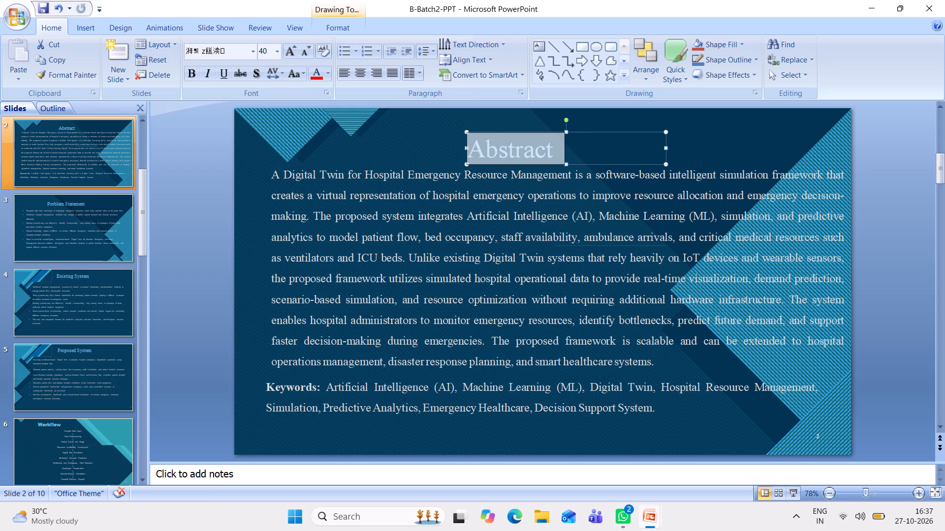
left_click_drag(565, 139, 561, 139)
left_click_drag(553, 151, 513, 147)
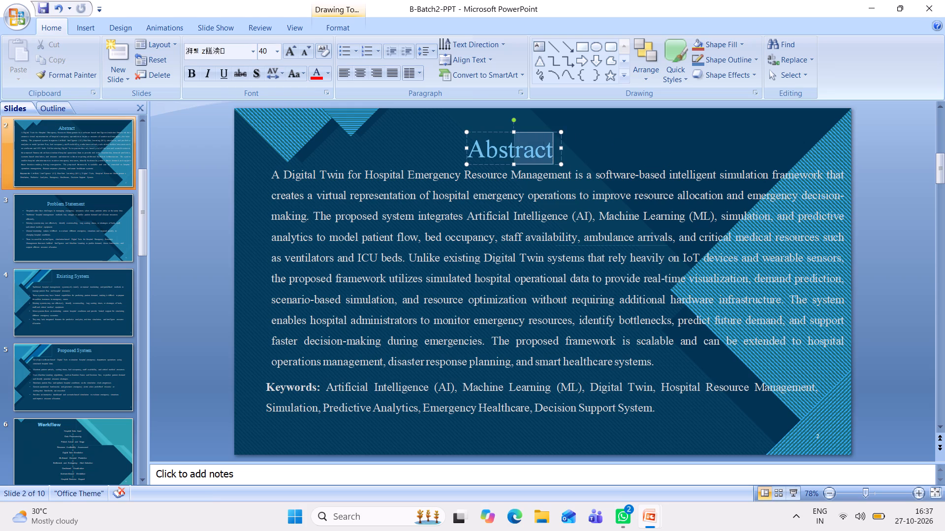
left_click_drag(513, 147, 472, 148)
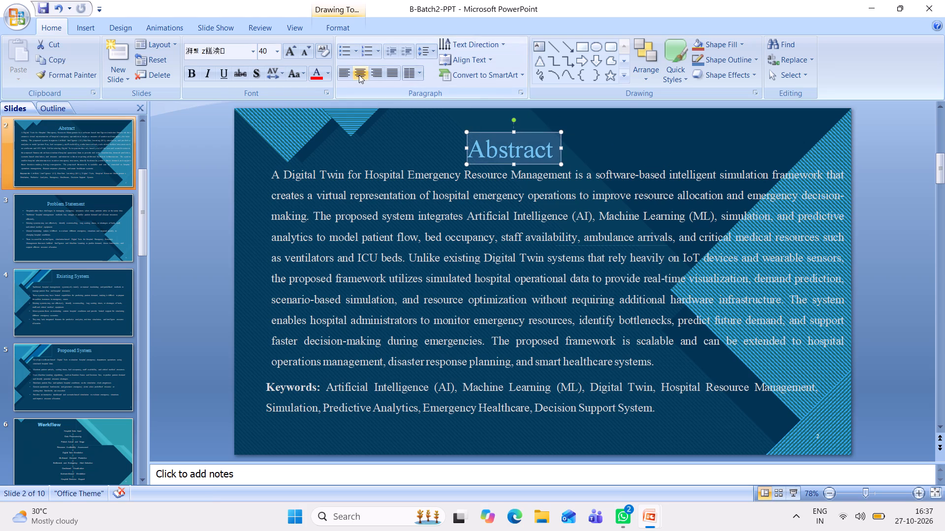
left_click(359, 75)
left_click(904, 181)
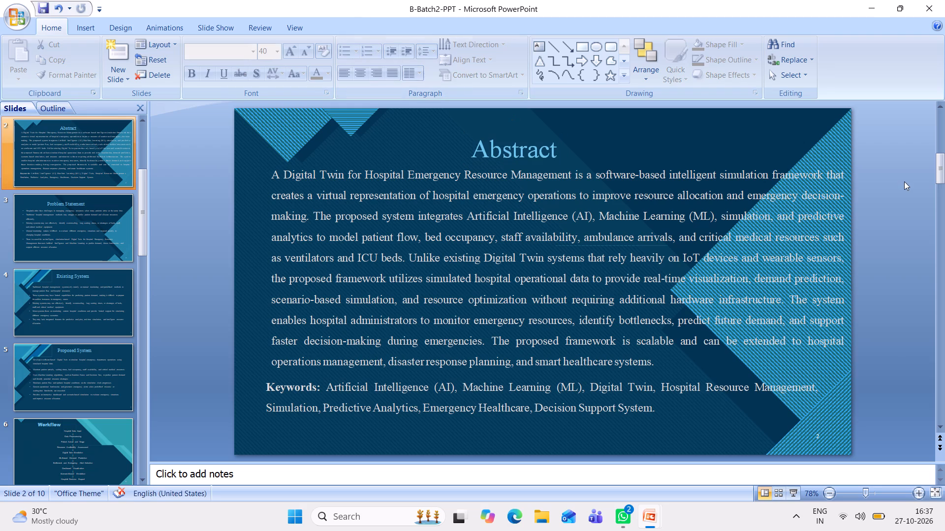
On the first slide, set the "DIGITAL TWIN FOR HOSPITAL EMERGENCY RESOURCE MANAGEMENT" title to 32 points, matching the reference deck's project title.
scroll(73, 175, "up", 1)
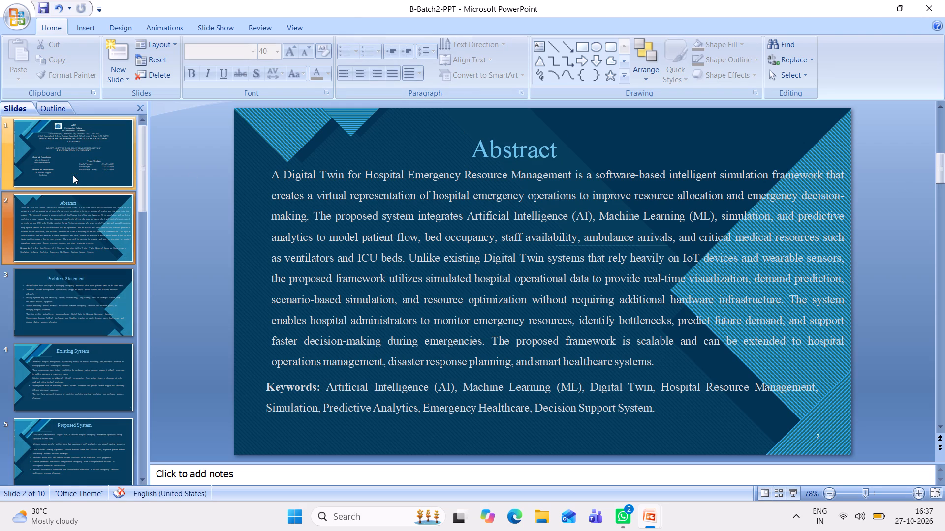
left_click(77, 138)
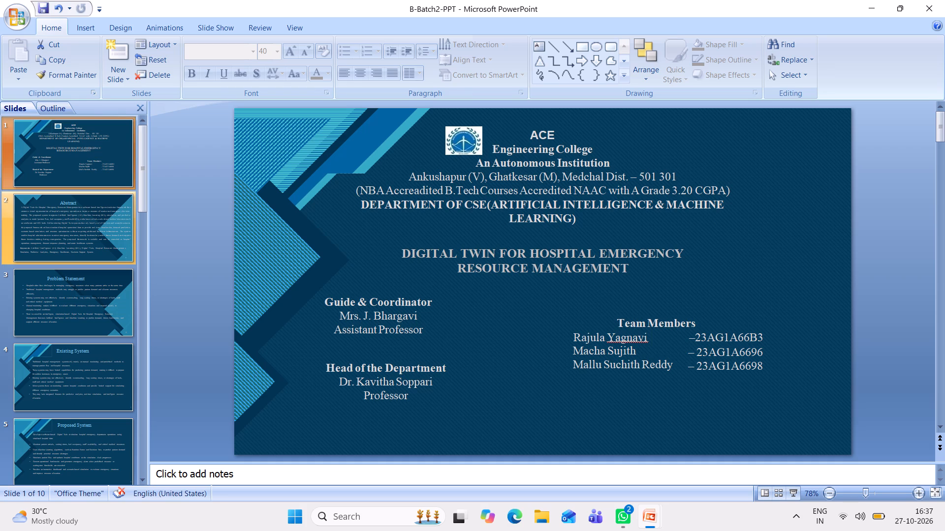
left_click_drag(641, 270, 423, 246)
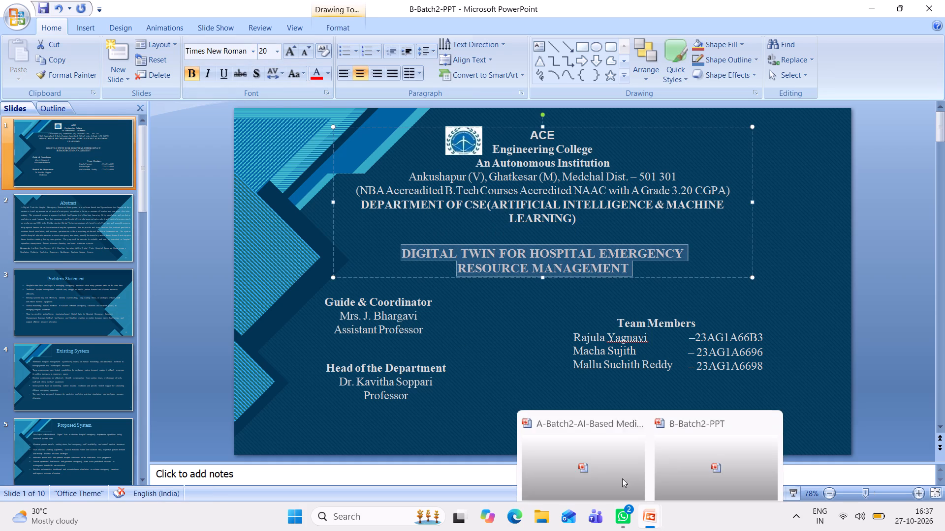
left_click(563, 430)
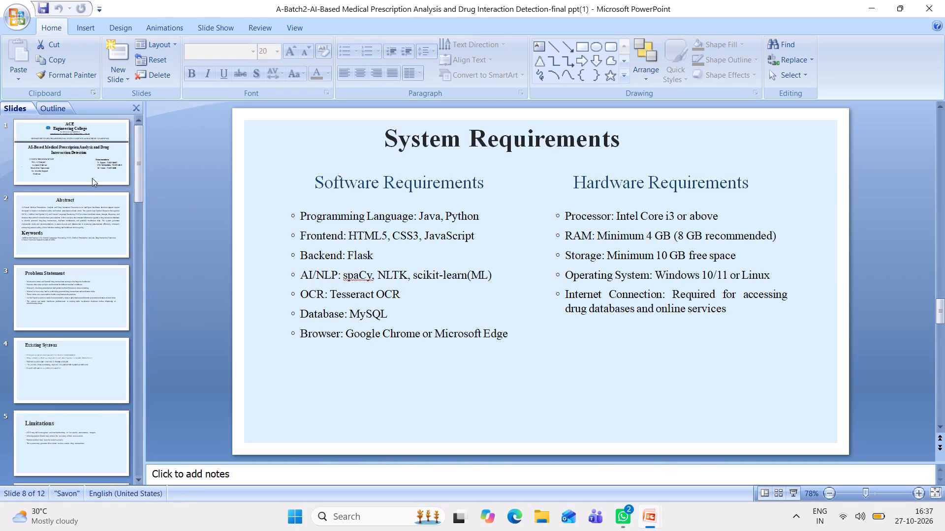
left_click(91, 169)
left_click(552, 265)
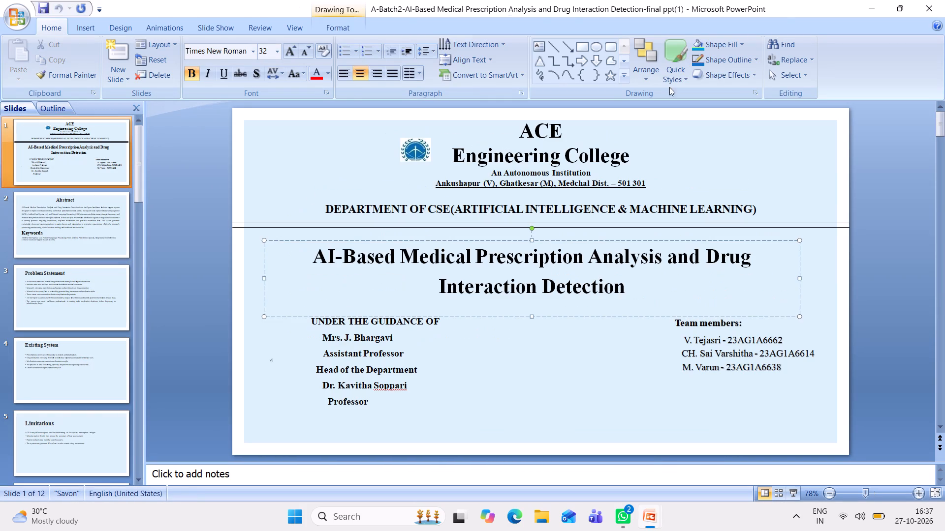
left_click(875, 0)
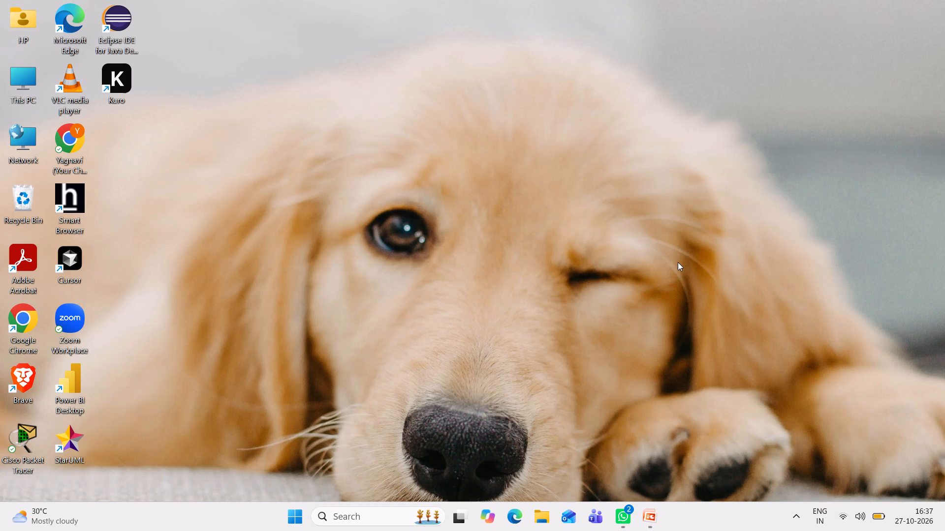
left_click(643, 521)
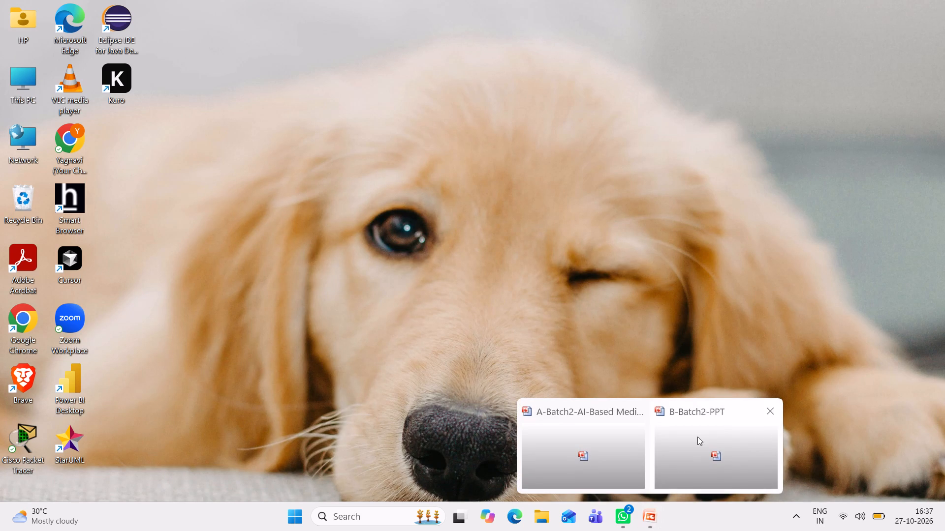
left_click(697, 437)
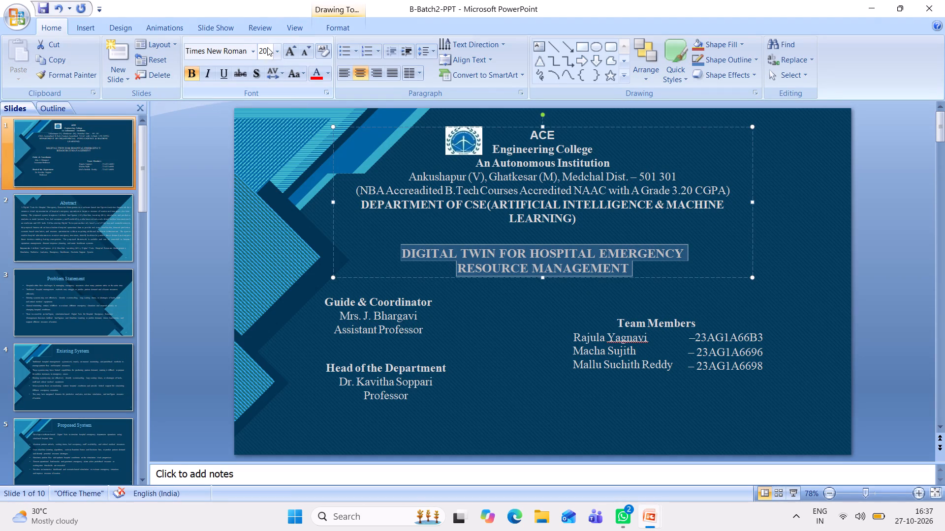
left_click(267, 47)
type("32")
key("Return")
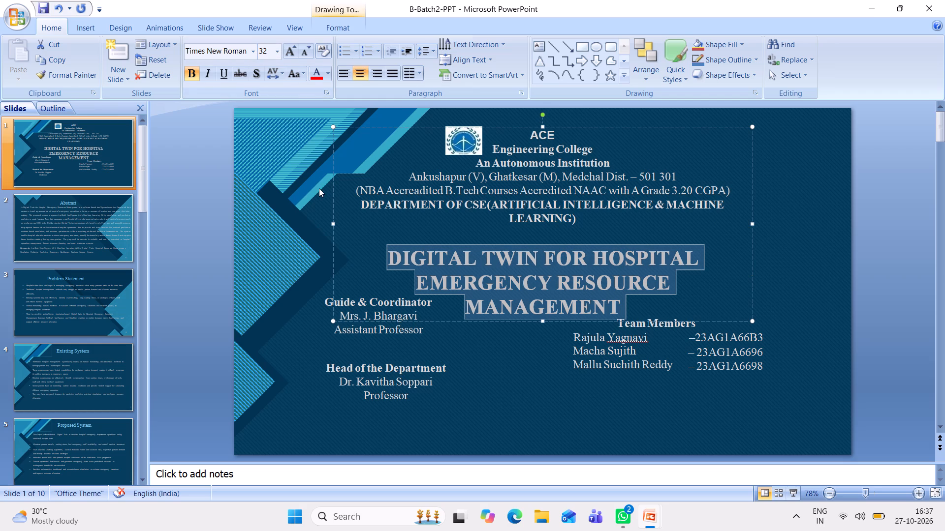
left_click(583, 309)
left_click(426, 349)
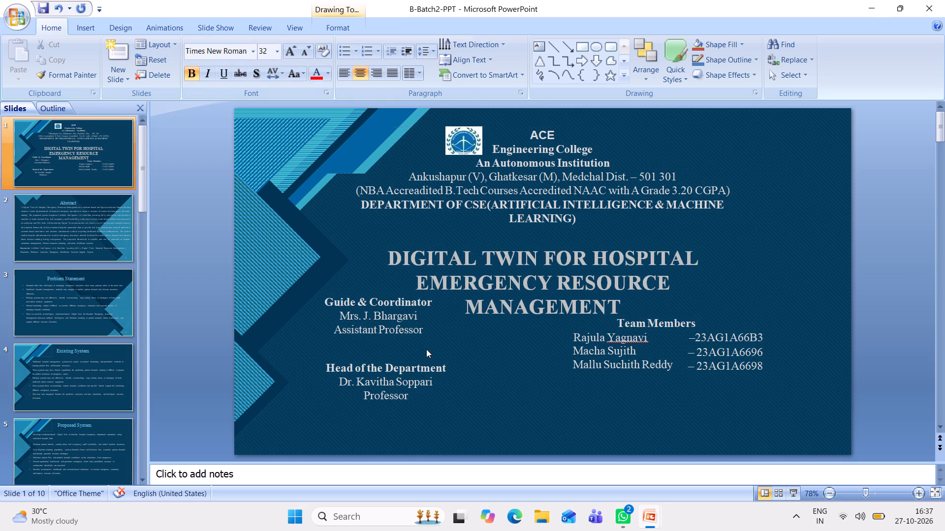
Add an empty line after "MANAGEMENT" at the end of the first slide's project title.
left_click(631, 312)
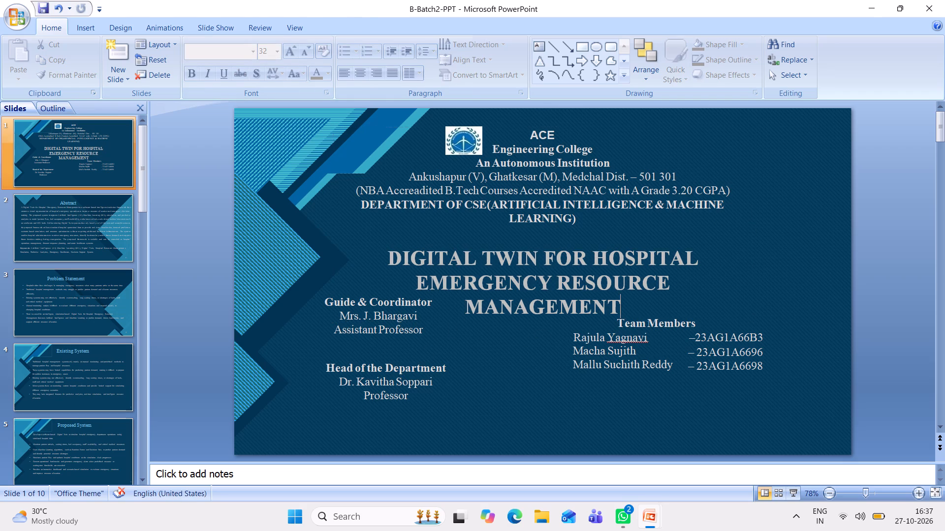
left_click(627, 334)
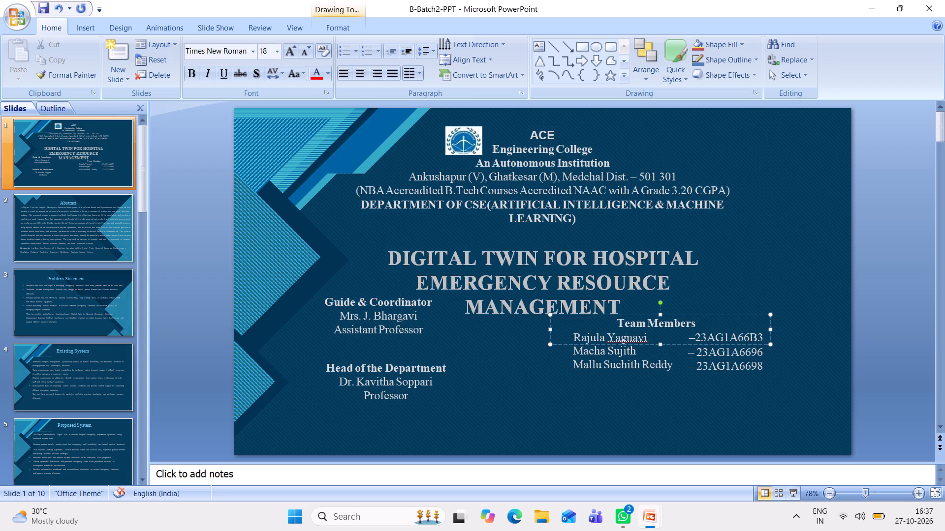
left_click(668, 355)
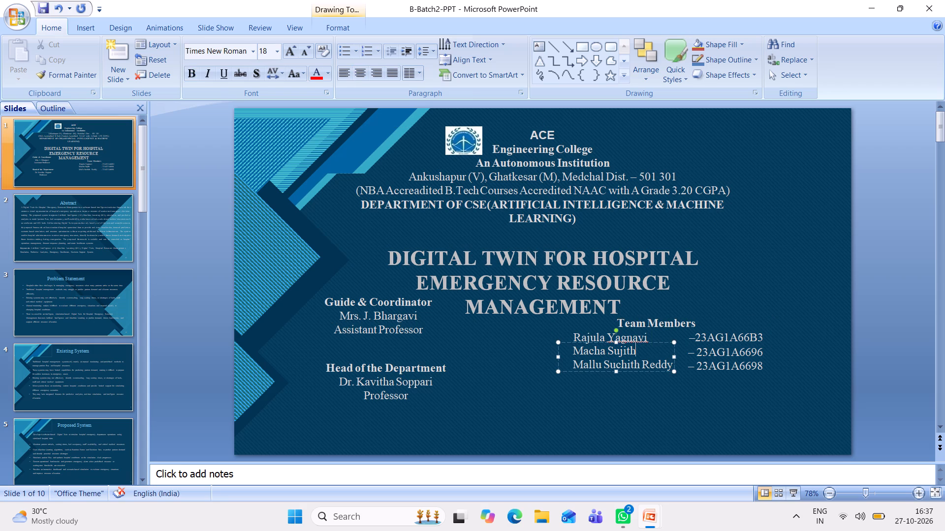
left_click(677, 303)
key("Return")
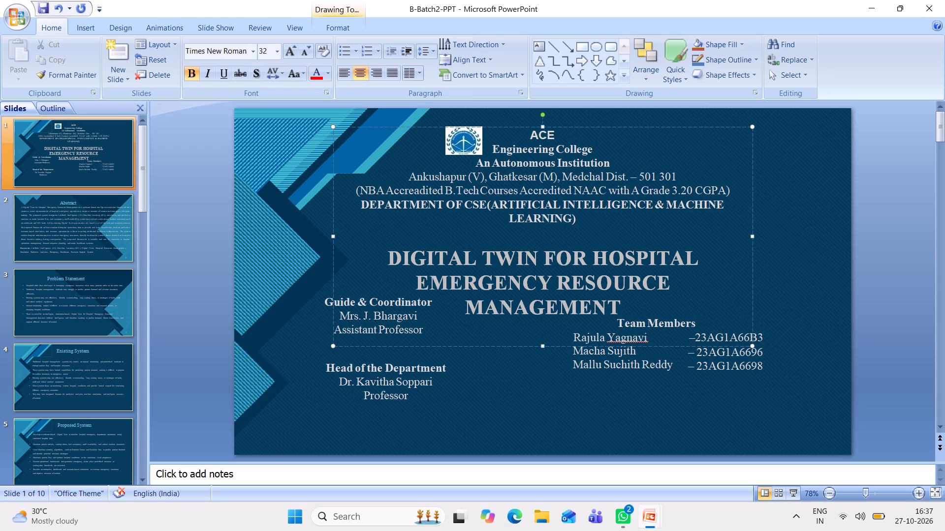
Remove the empty line after "MANAGEMENT" at the end of the first slide's project title.
key("BackSpace")
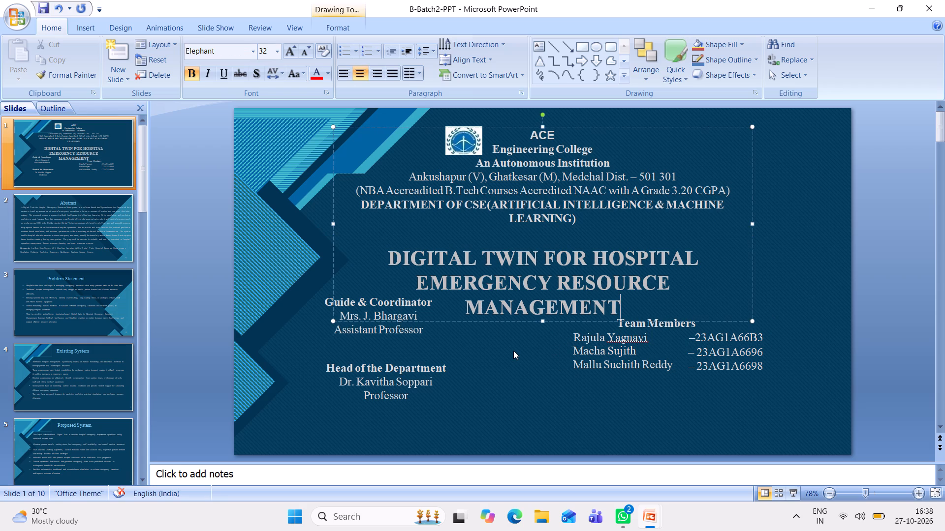
left_click(513, 351)
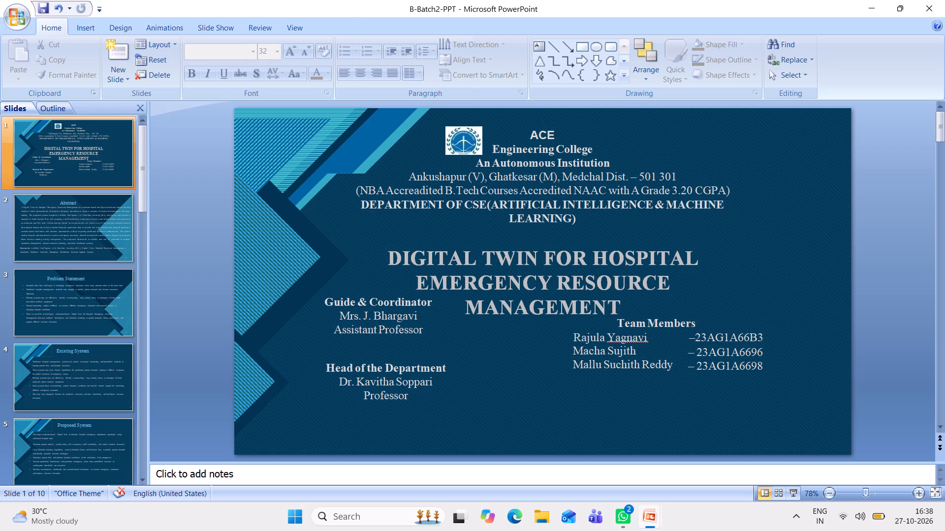
Lower the "Guide & Coordinator" text box on the first slide so it clears the project title above it.
left_click_drag(325, 301, 408, 323)
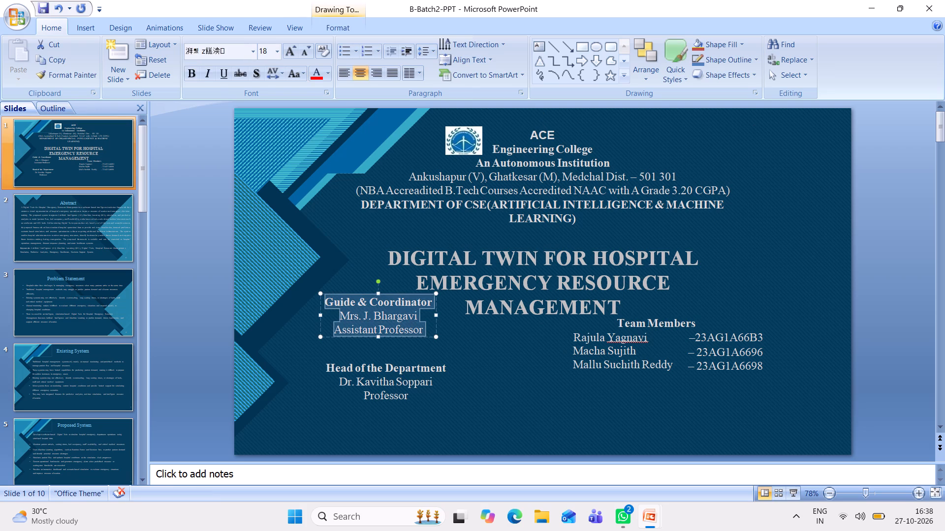
left_click_drag(408, 323, 418, 325)
left_click(352, 262)
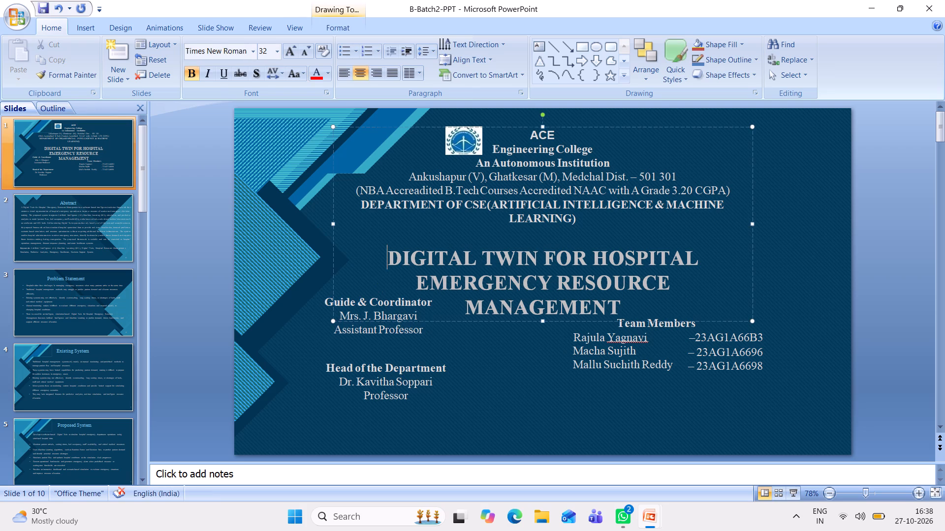
left_click(369, 304)
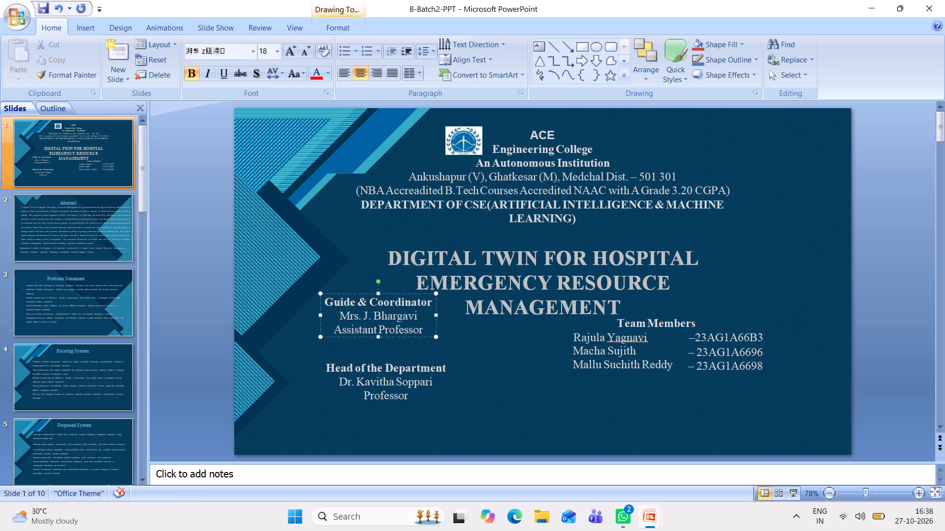
left_click_drag(378, 337, 380, 354)
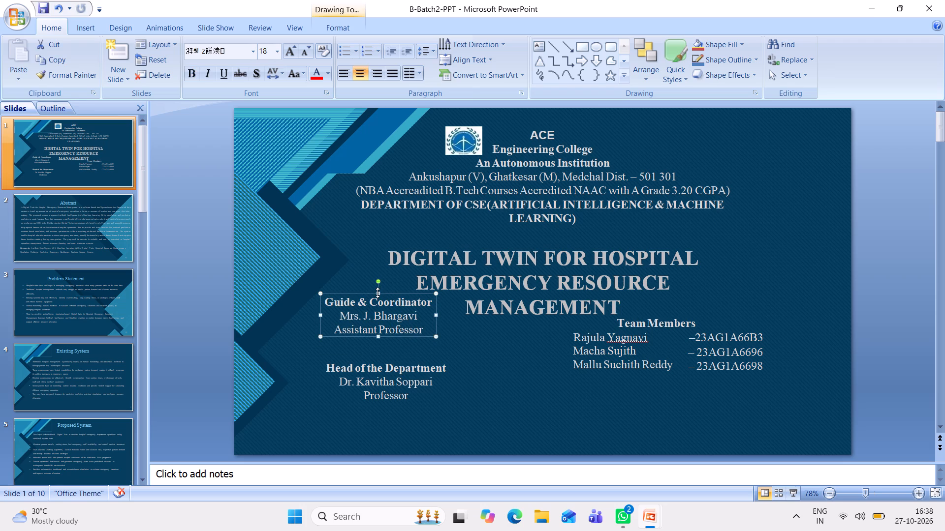
left_click_drag(378, 293, 379, 307)
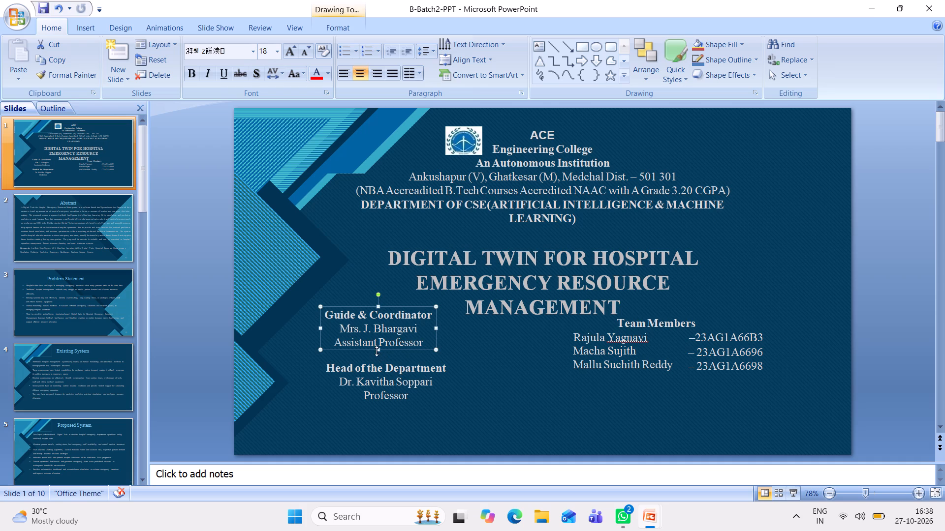
Lower the "Guide & Coordinator" text box on the first slide slightly further below the project title.
left_click_drag(378, 348, 379, 357)
left_click_drag(378, 307, 379, 314)
left_click(498, 342)
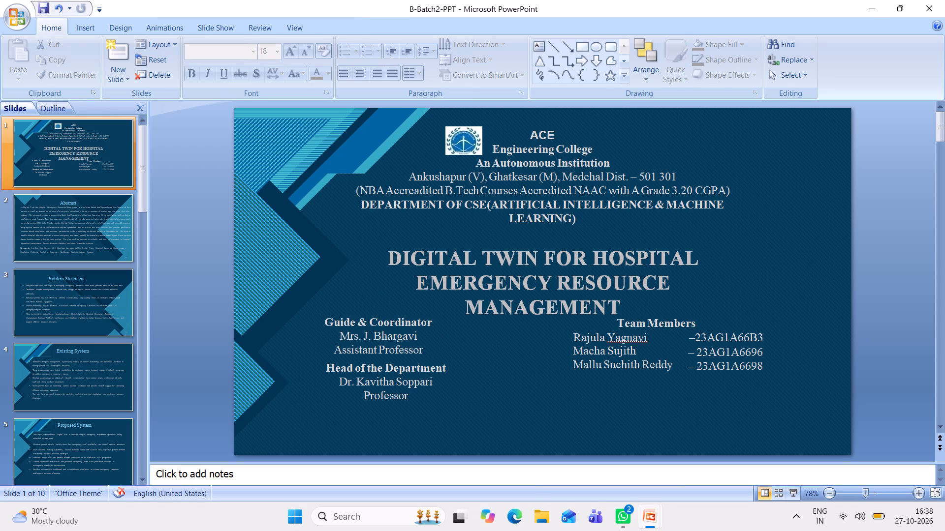
Lower the "Head of the Department" text box on the first slide to leave a gap below the "Guide & Coordinator" block.
left_click(373, 404)
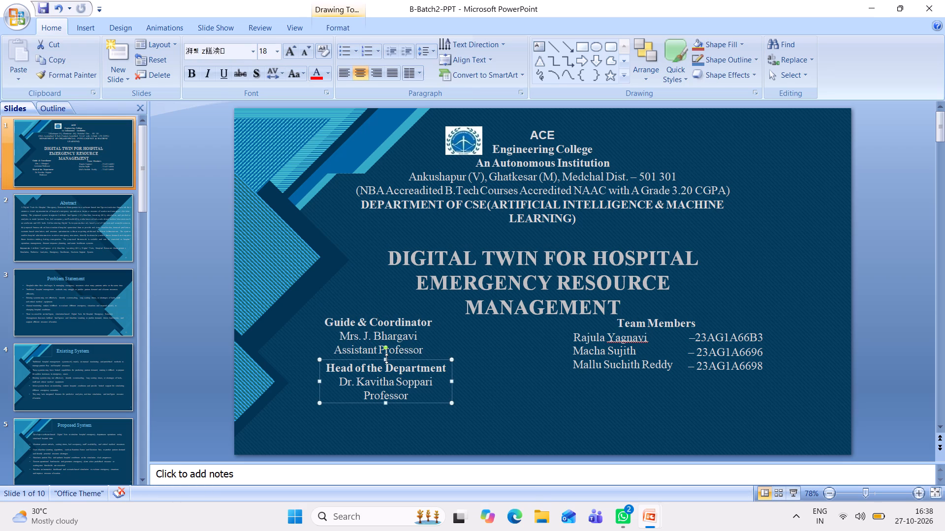
left_click_drag(386, 358, 386, 371)
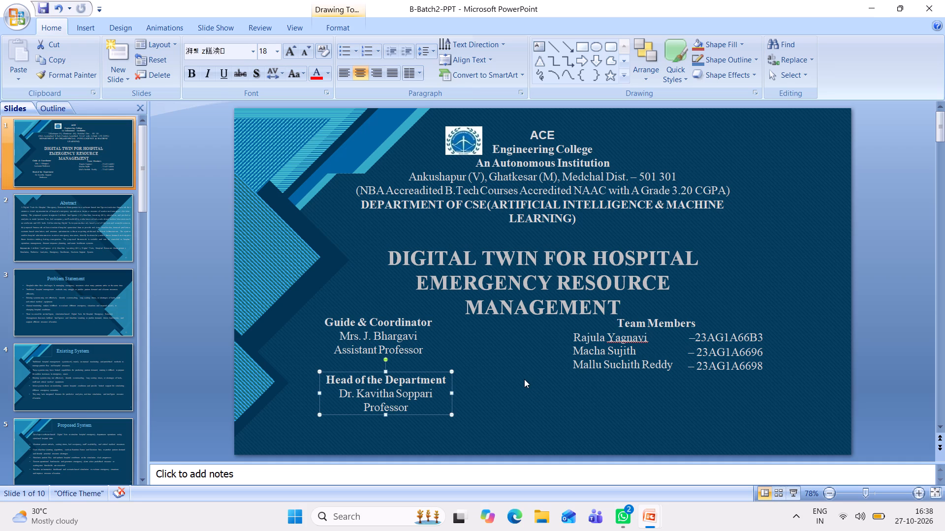
Replace the blank line between the department name and the project title on the first slide with a smaller 18-point blank line.
left_click(568, 305)
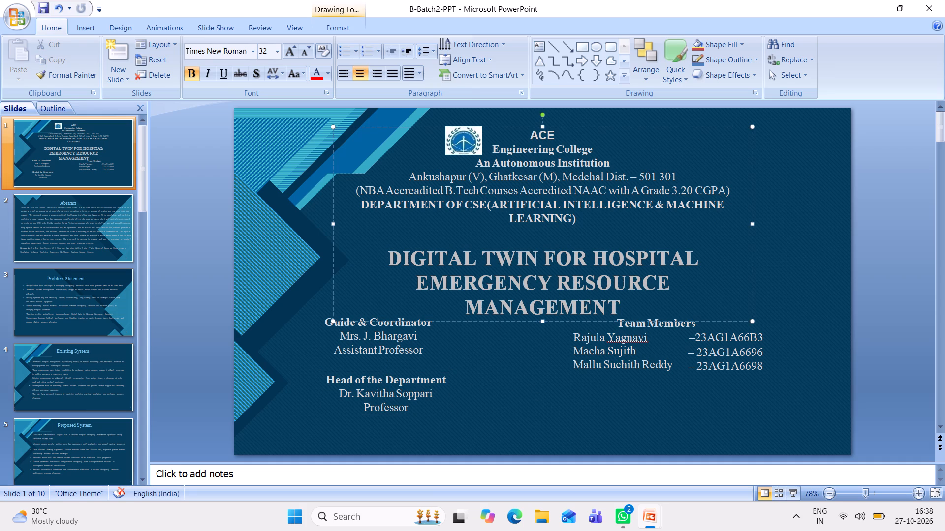
left_click(534, 241)
key("BackSpace")
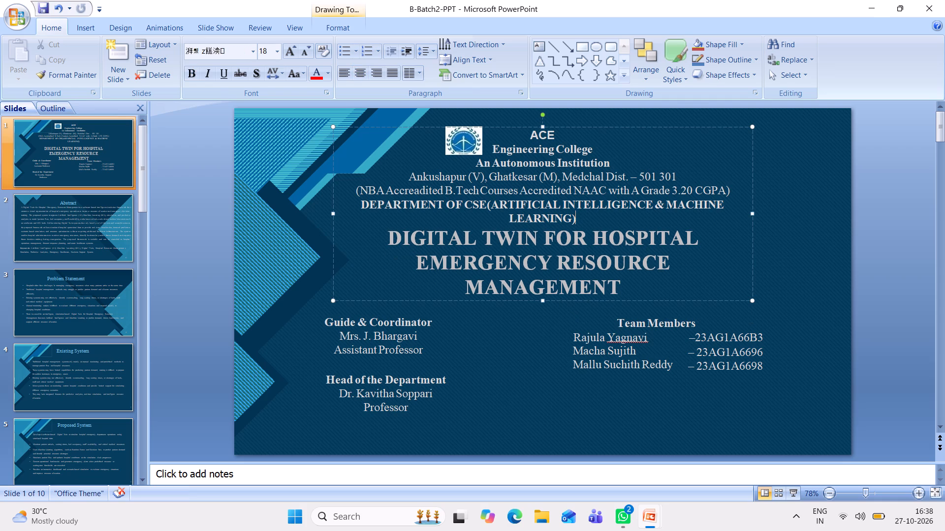
key("Return")
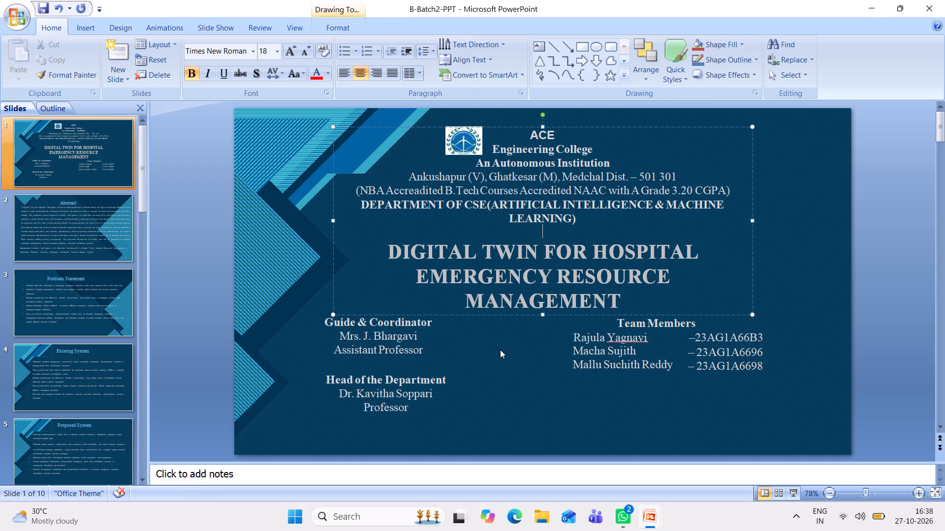
left_click(500, 350)
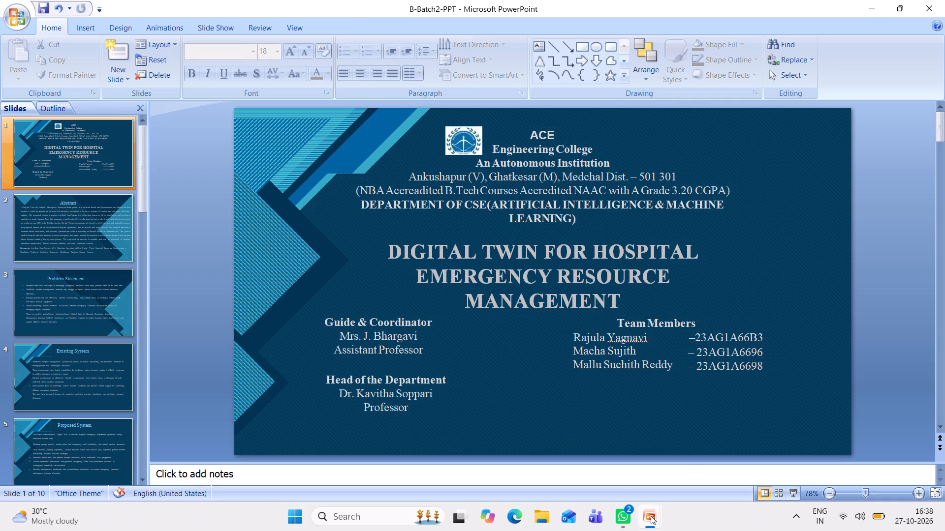
Switch to the A-Batch2 medical prescription analysis presentation to consult it as the reference deck.
left_click(593, 448)
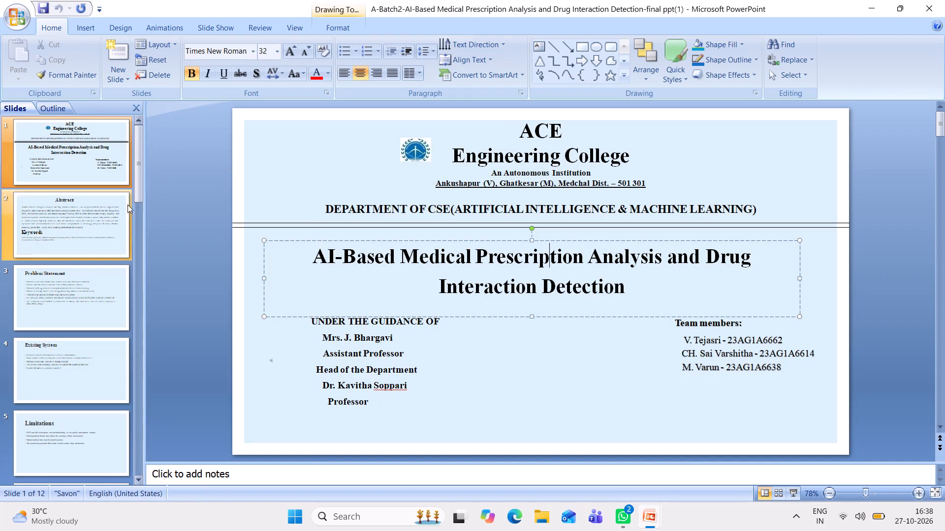
Check the reference deck's title slide for comparison, and return to the hospital deck's "Abstract" slide.
left_click(563, 374)
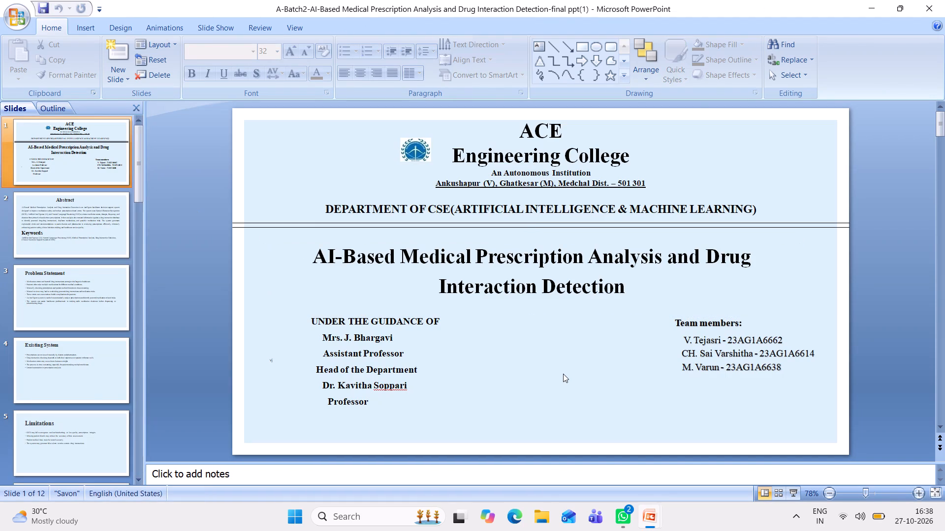
left_click(868, 4)
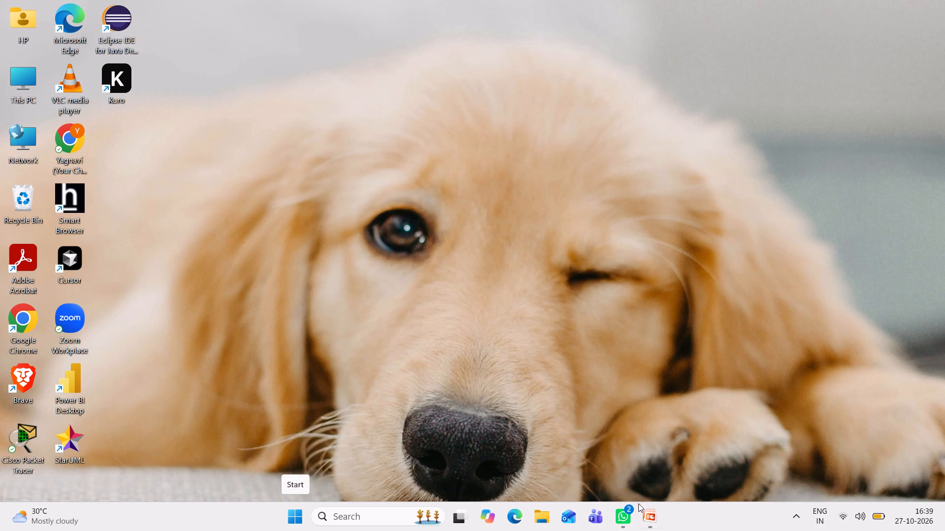
left_click(675, 472)
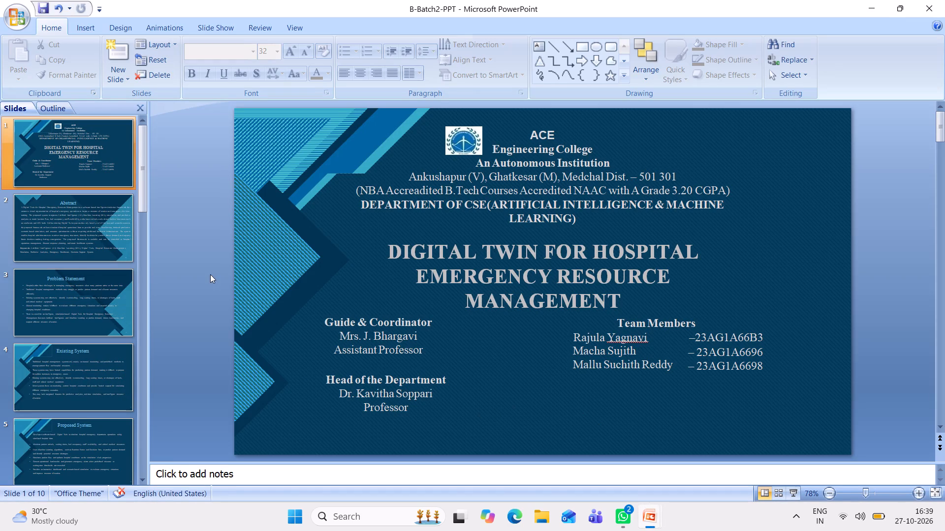
left_click(99, 228)
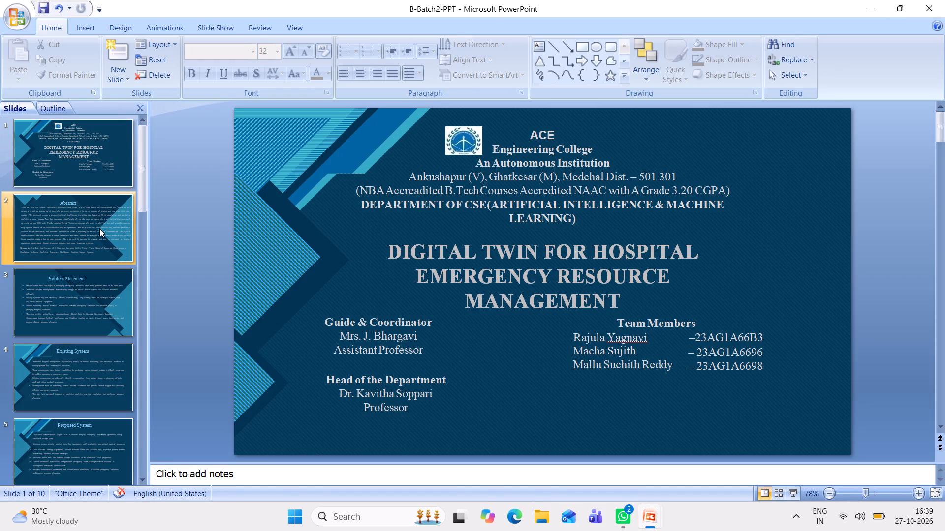
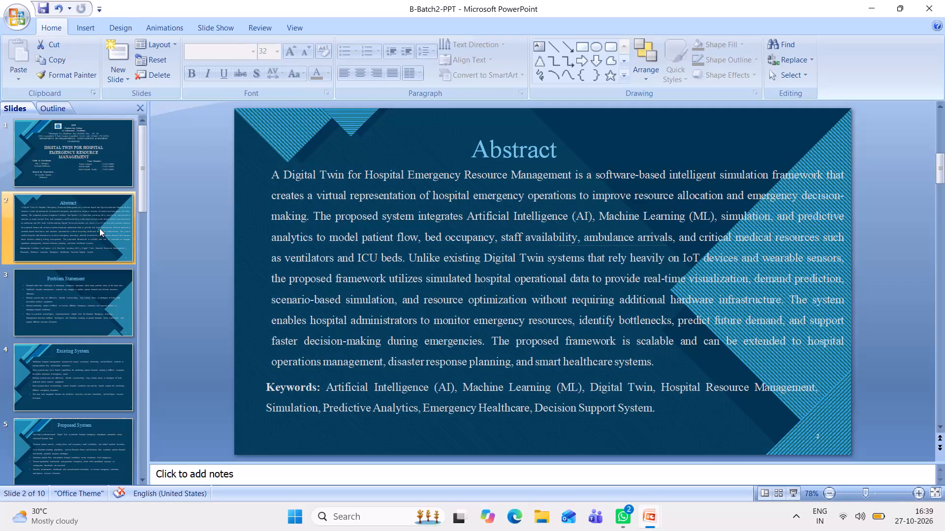
Set the "Thank You" text on the last slide to the Times New Roman font.
left_click(74, 319)
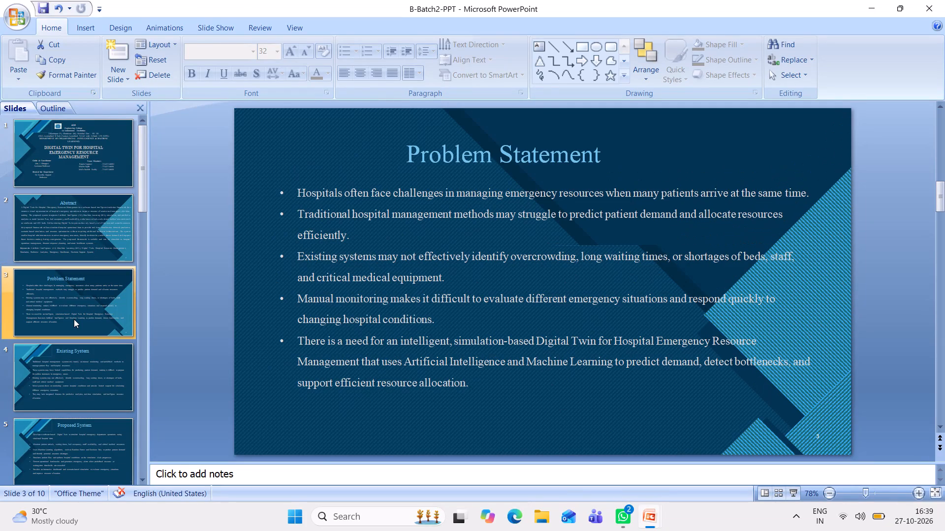
left_click(68, 376)
scroll(68, 376, "down", 2)
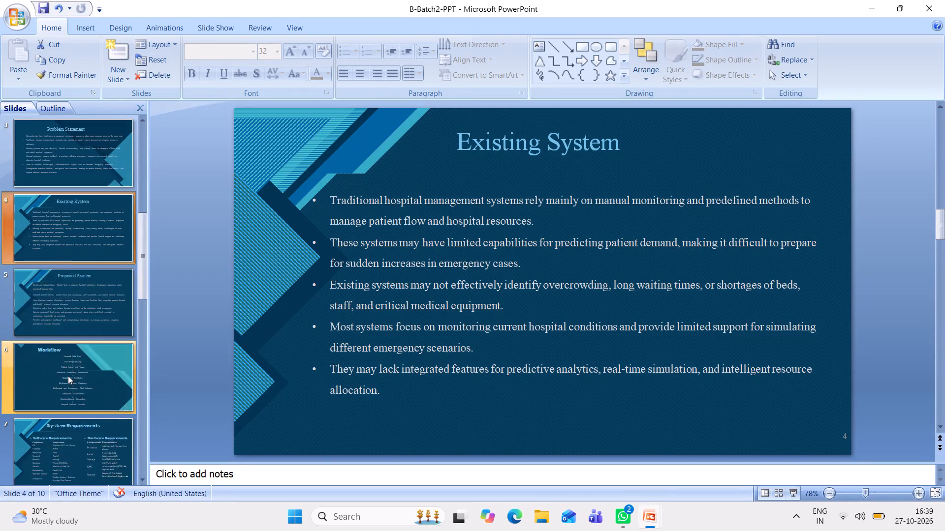
scroll(68, 376, "down", 3)
left_click(80, 371)
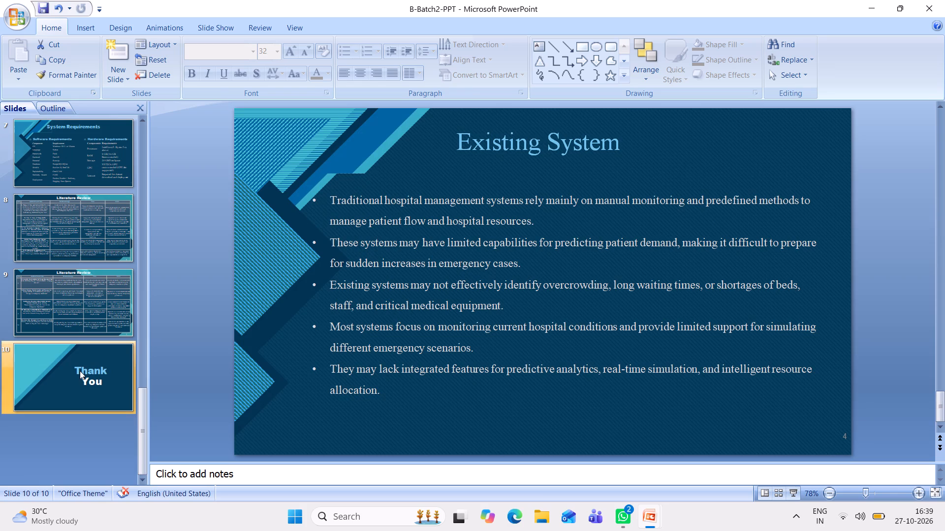
left_click(673, 296)
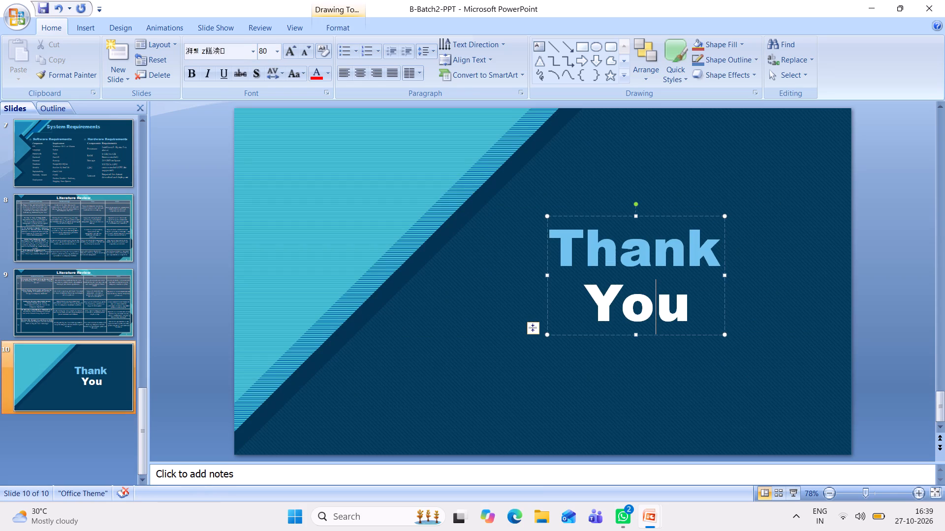
left_click(661, 250)
left_click_drag(703, 312, 580, 253)
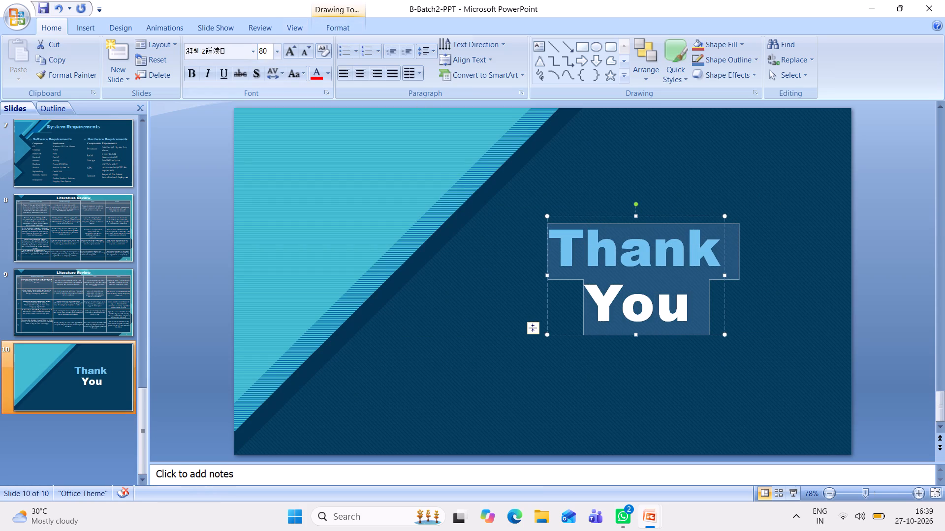
left_click(242, 55)
type("tim")
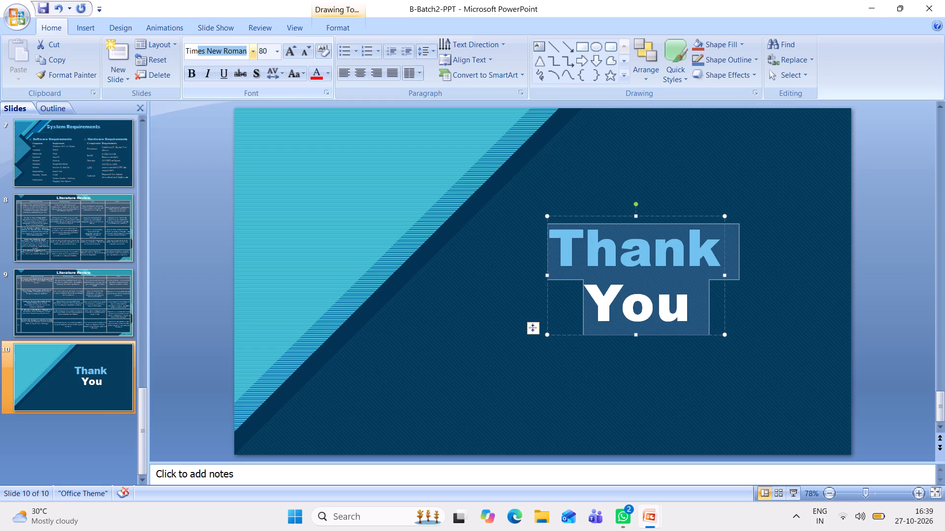
key("Return")
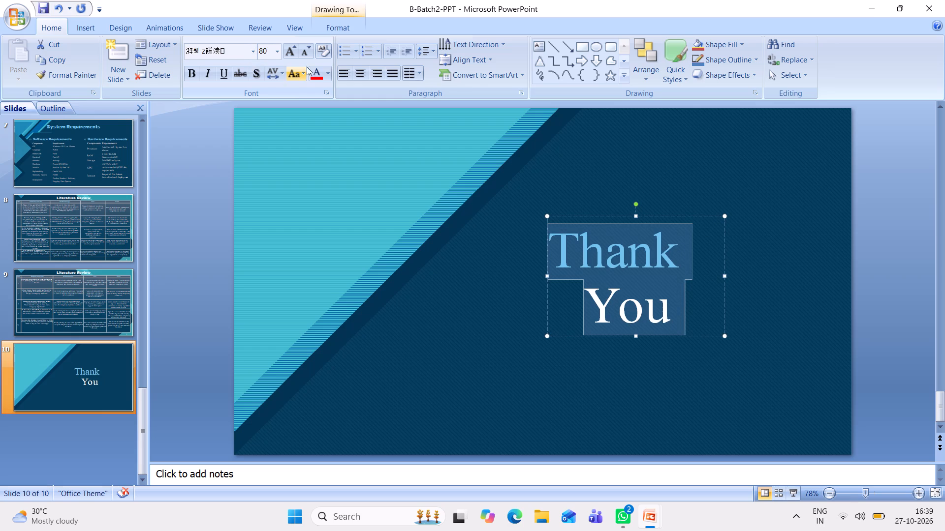
Colour the whole "Thank You" text on the last slide white.
left_click(331, 73)
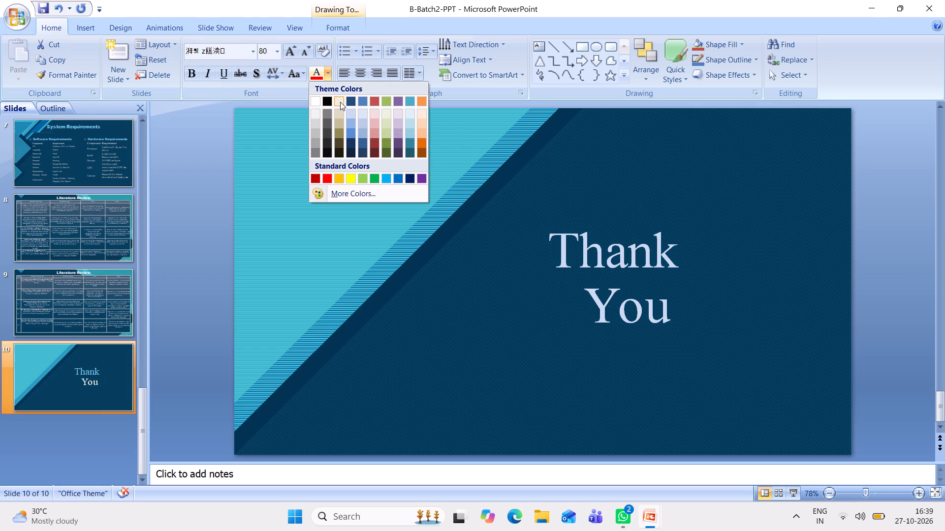
left_click(315, 100)
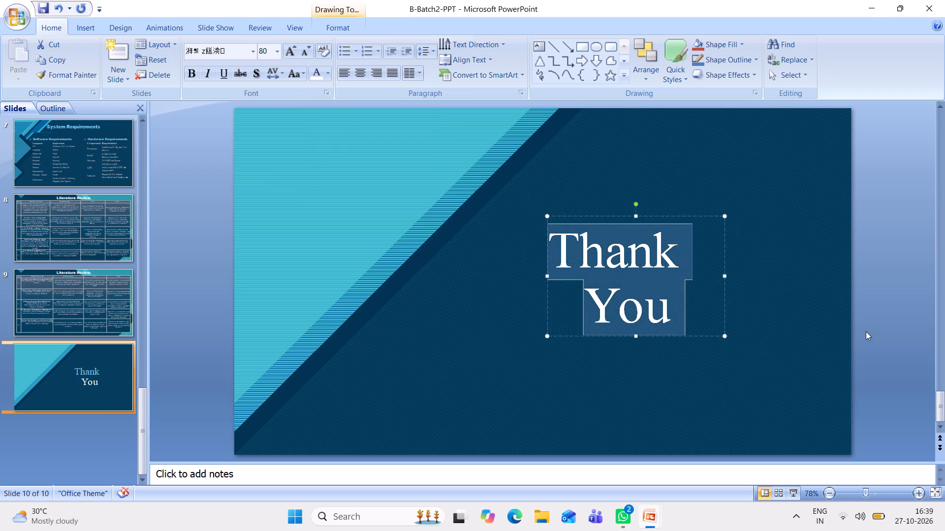
left_click(918, 269)
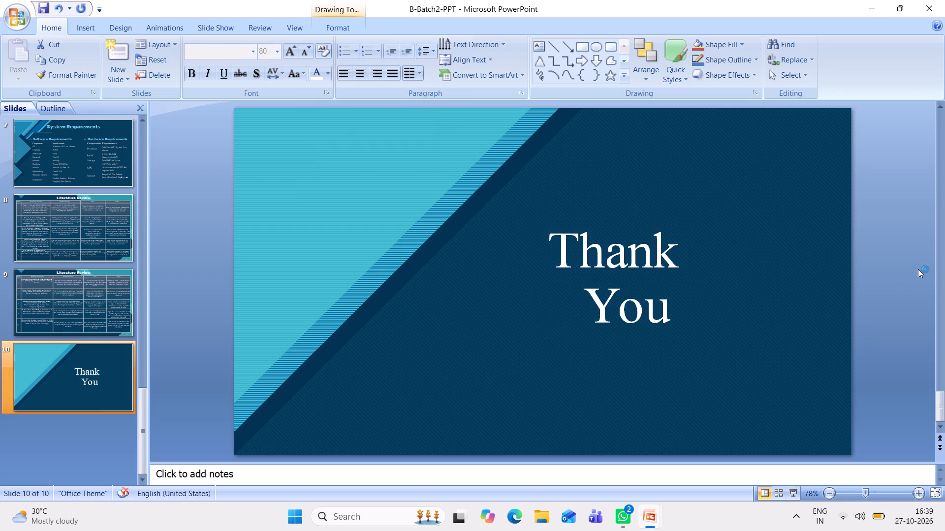
Fit "Thank You" on a single line with a space between the words by widening its text box on both sides.
left_click(594, 312)
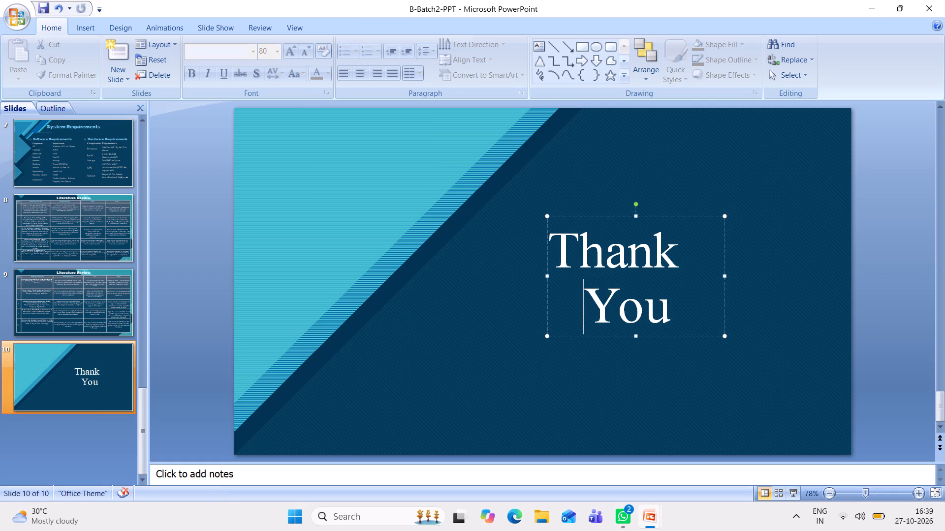
key("BackSpace")
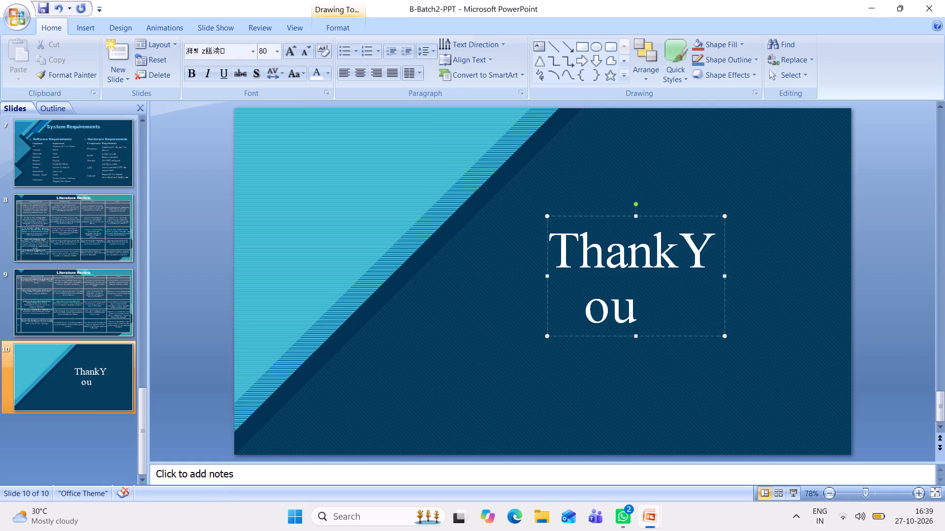
key("space")
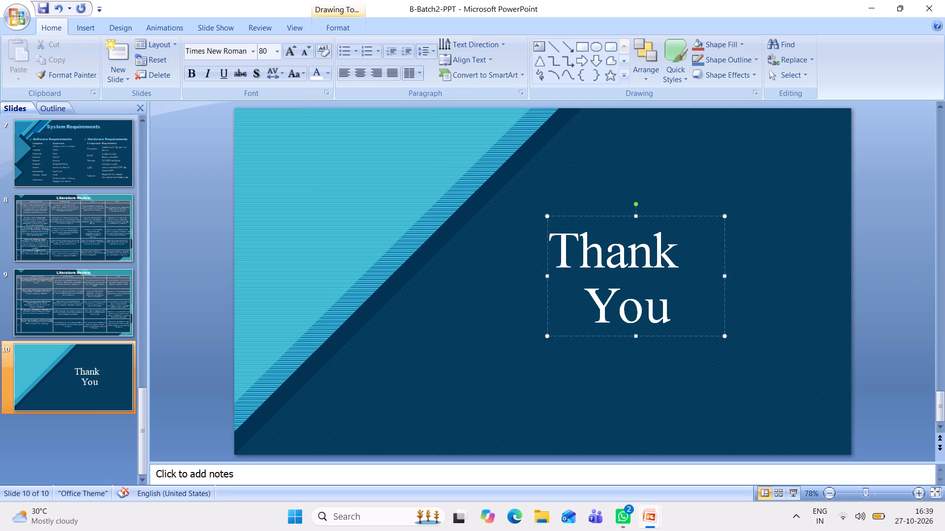
key("BackSpace")
key("space")
left_click_drag(724, 275, 741, 275)
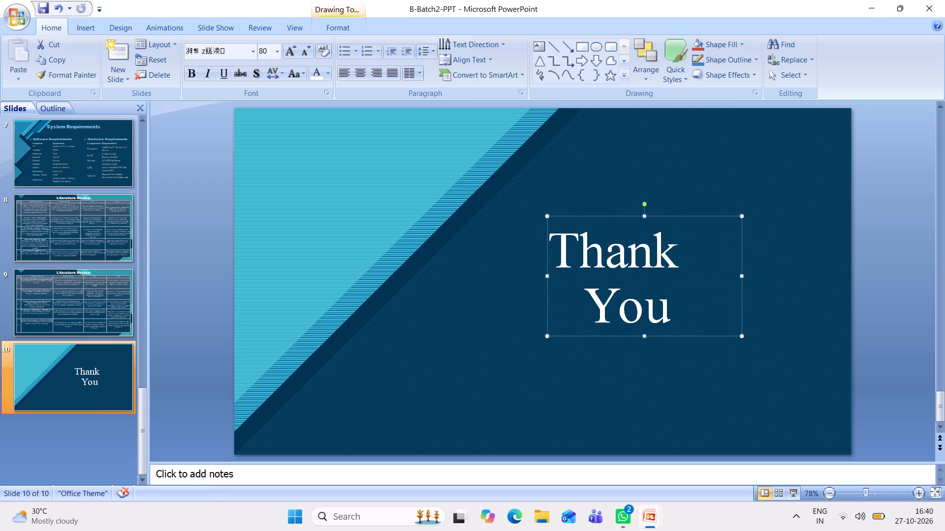
left_click_drag(548, 277, 543, 277)
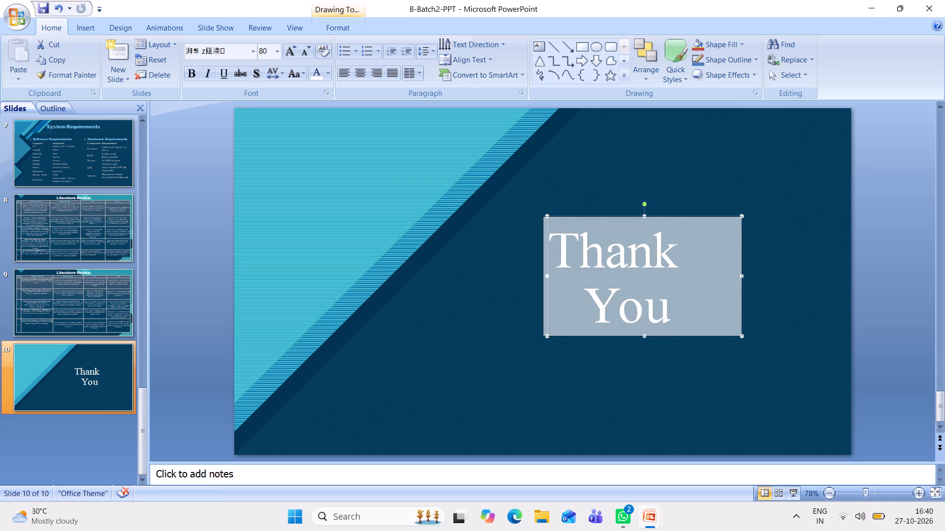
left_click_drag(543, 277, 526, 278)
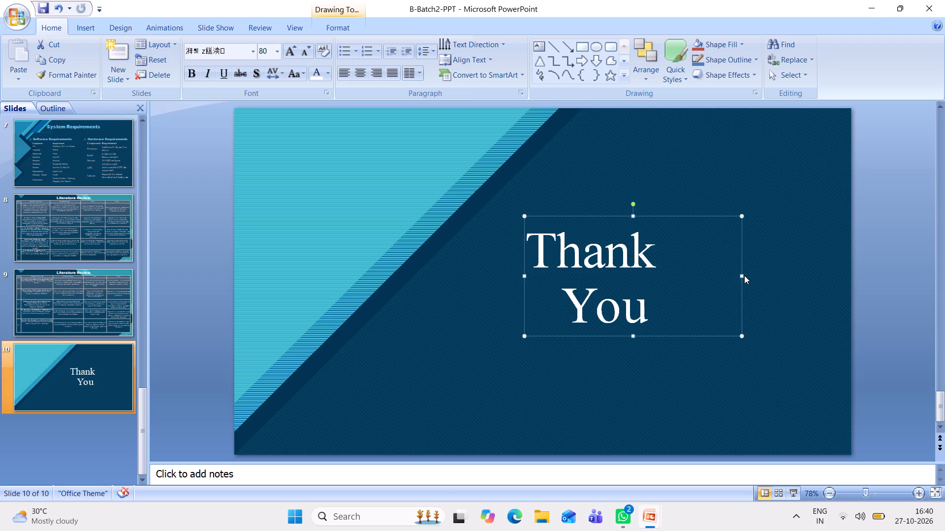
left_click_drag(741, 275, 800, 267)
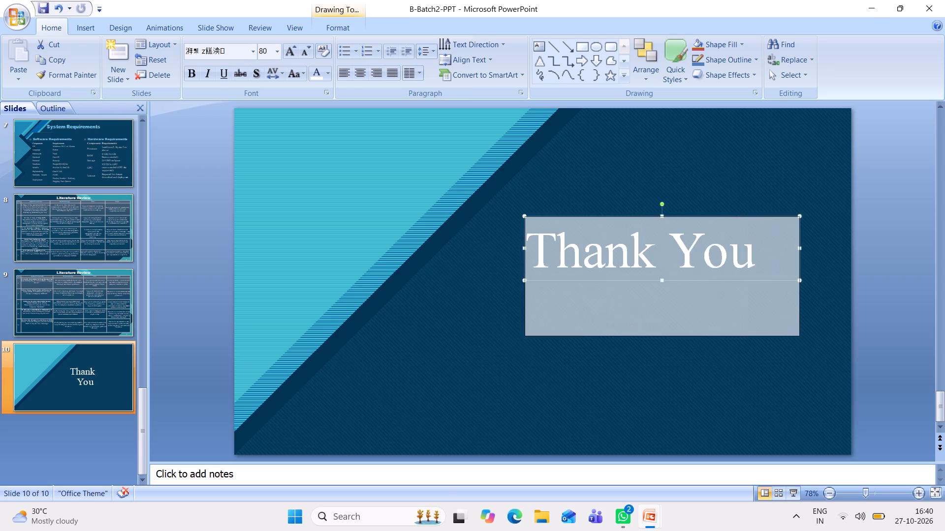
left_click(664, 323)
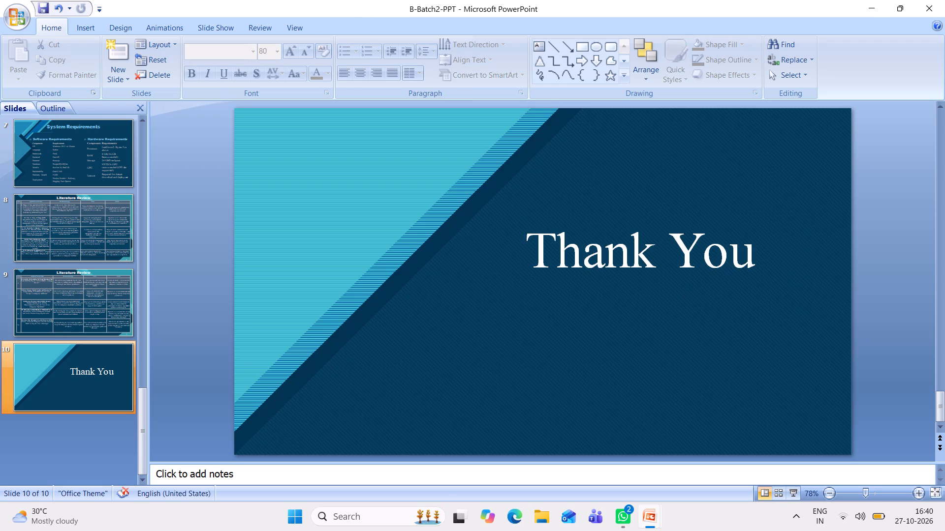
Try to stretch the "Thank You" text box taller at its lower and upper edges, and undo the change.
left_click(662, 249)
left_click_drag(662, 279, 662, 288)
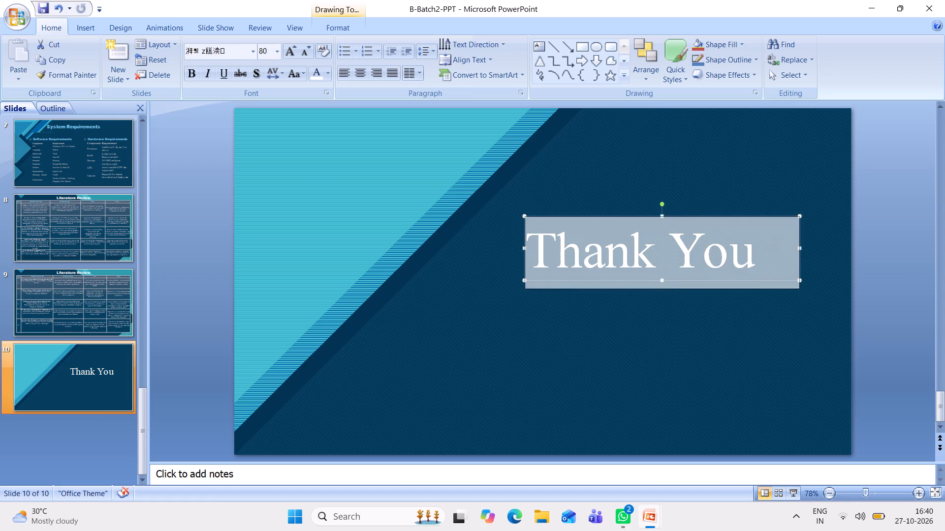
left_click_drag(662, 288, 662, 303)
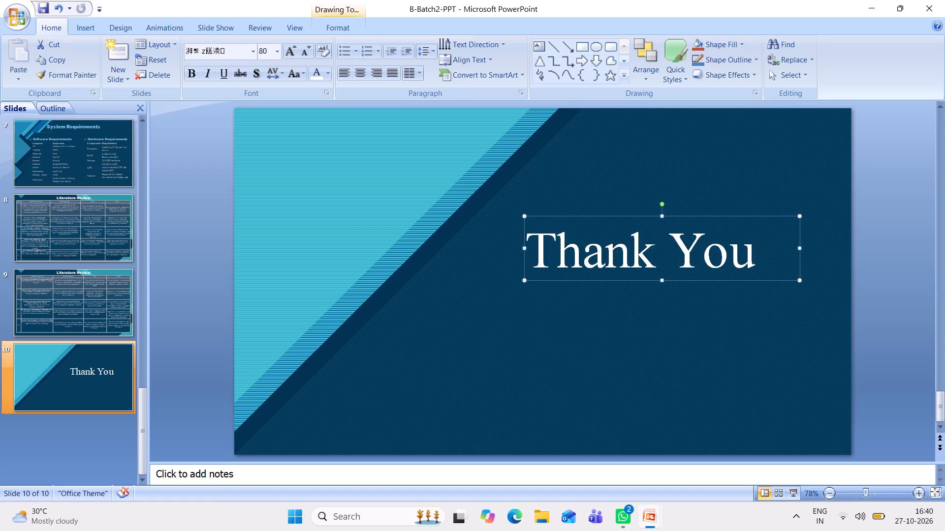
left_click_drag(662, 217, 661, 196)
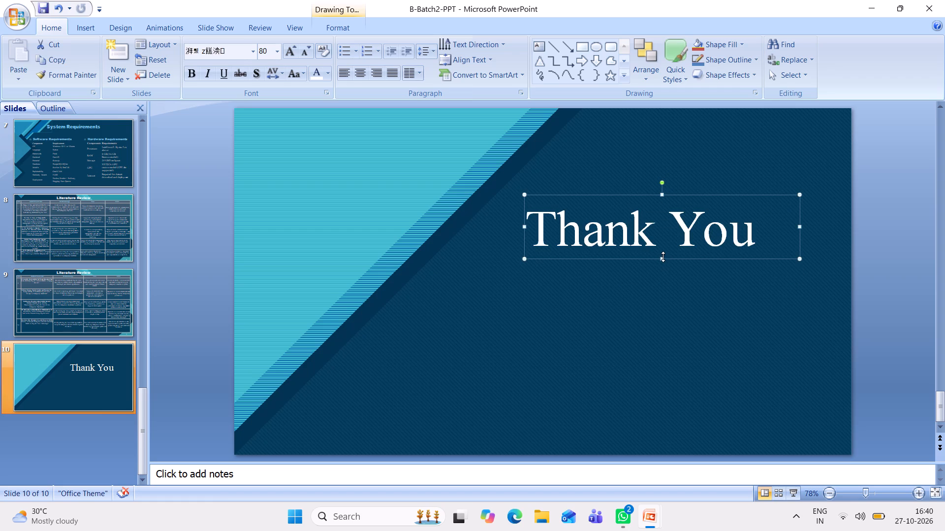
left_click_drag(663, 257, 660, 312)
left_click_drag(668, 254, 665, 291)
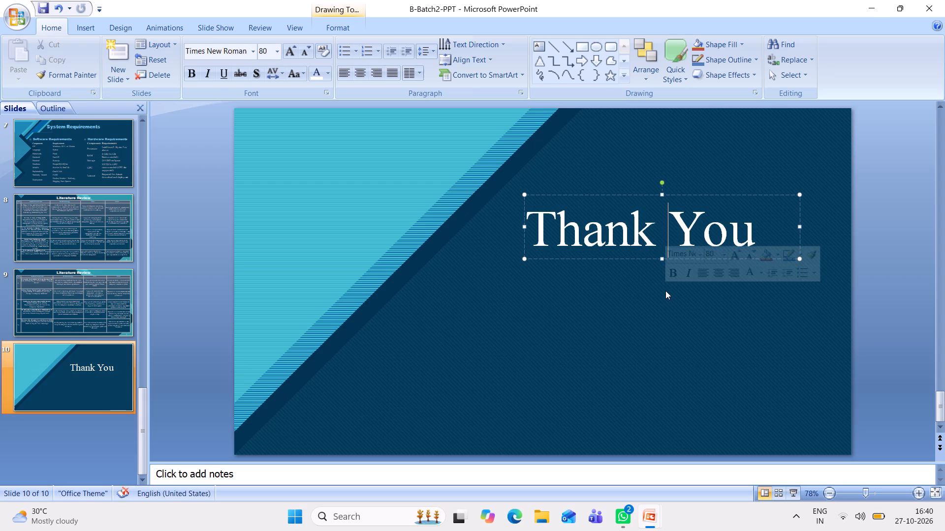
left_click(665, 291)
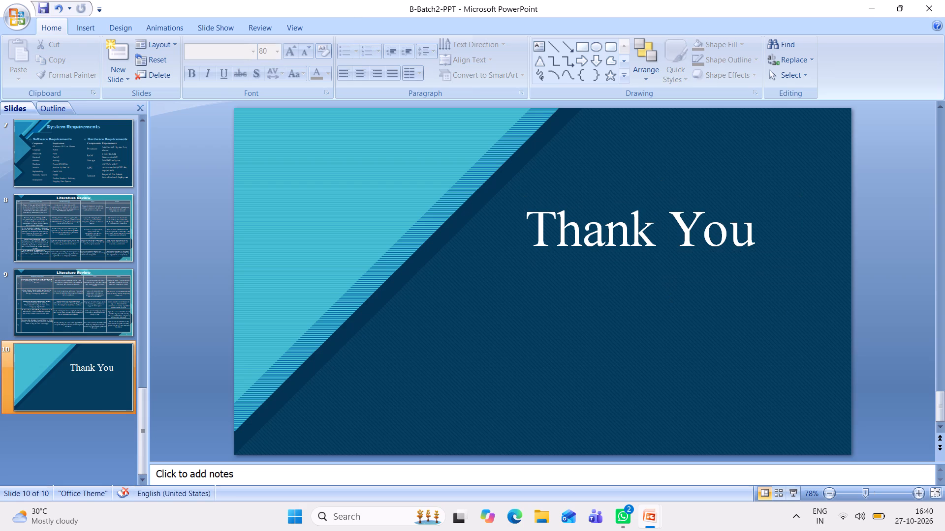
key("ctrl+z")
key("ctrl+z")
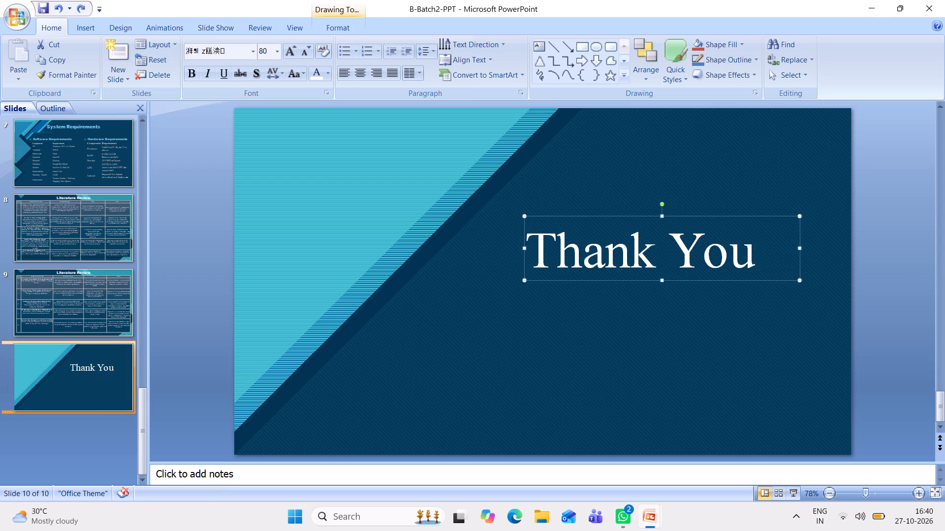
Shift the "Thank You" text box slightly down to around the slide's mid-height.
left_click(721, 325)
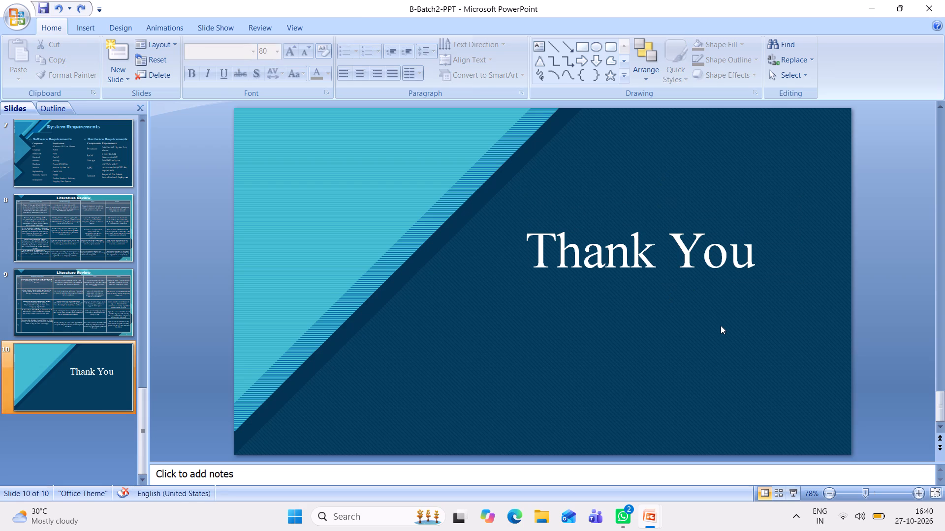
left_click(655, 258)
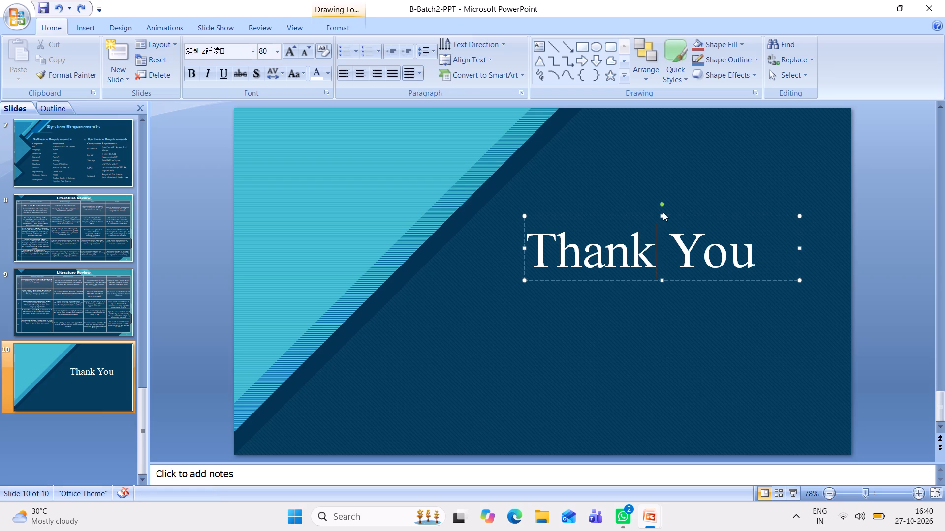
left_click_drag(662, 216, 659, 234)
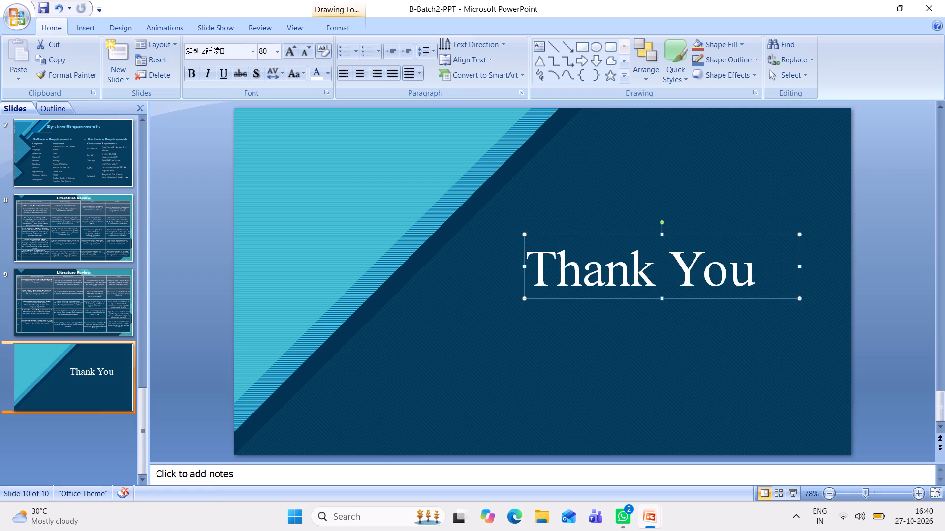
left_click(661, 381)
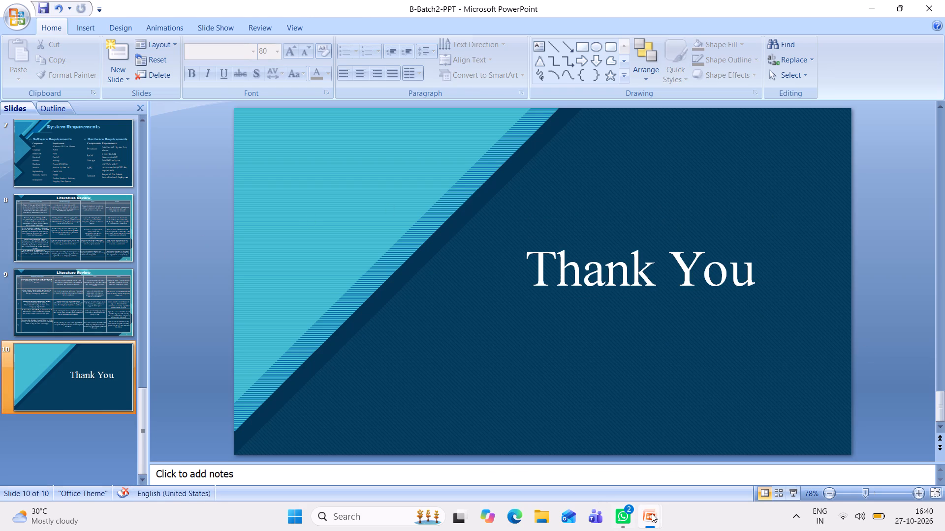
Switch to the reference deck and check its closing "THANK YOU" slide and the second "Literature Survey" slide for comparison.
left_click(617, 464, "ctrl")
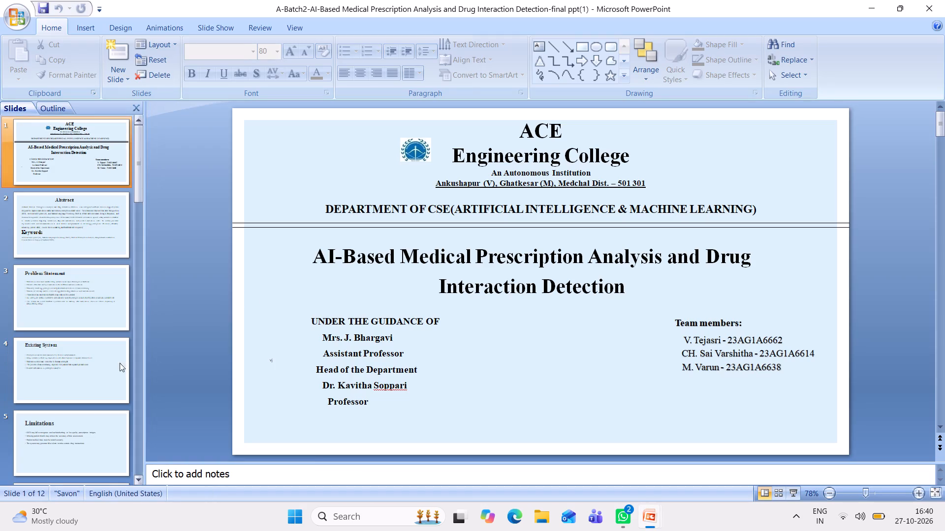
scroll(84, 406, "down", 17)
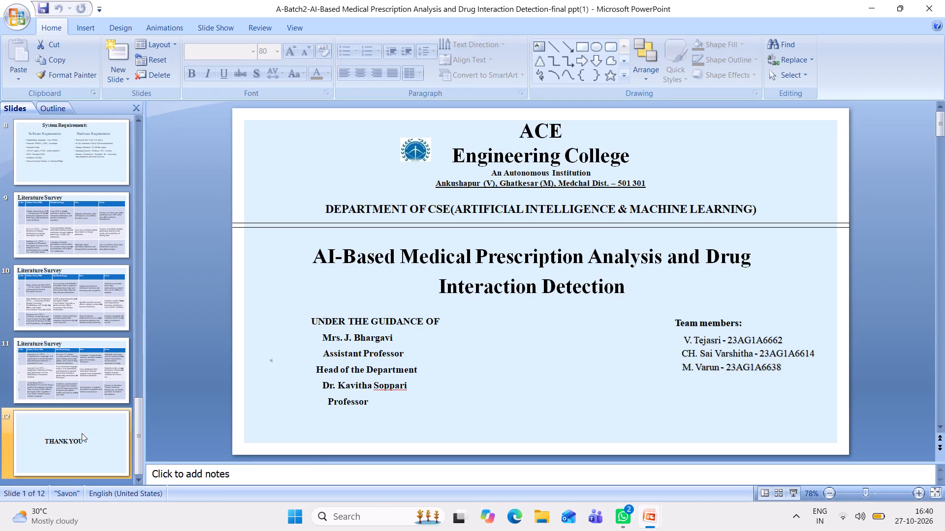
left_click(82, 433)
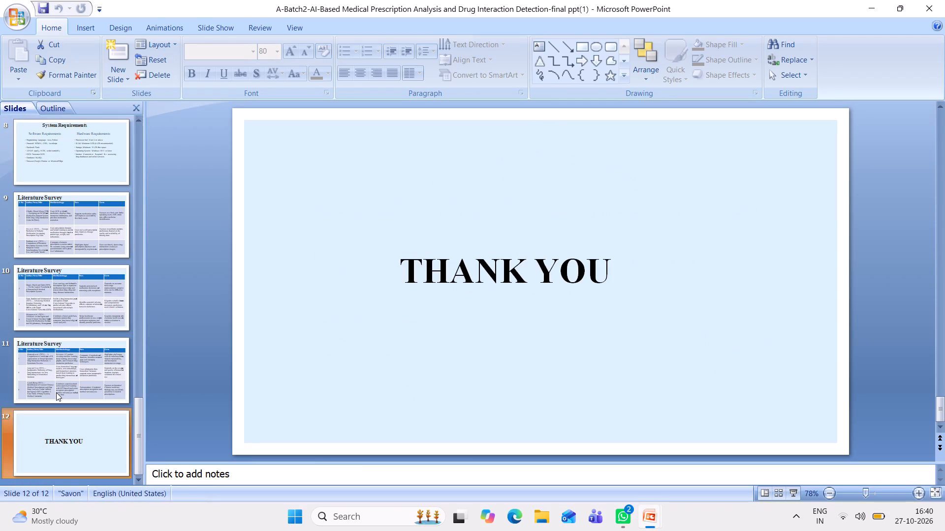
left_click(64, 288)
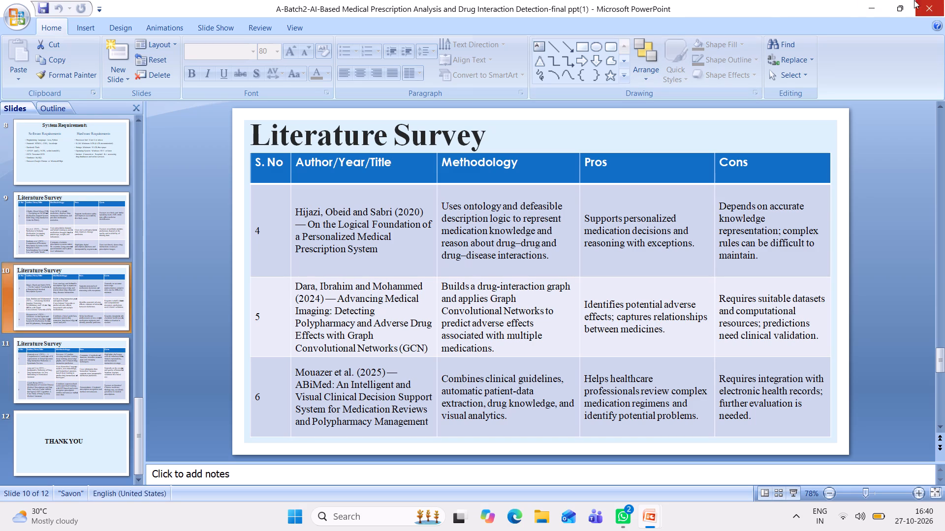
Check the reference deck's third "Literature Survey" slide, and compare it with both "Literature Review" slides in the B-Batch2-PPT deck.
left_click(97, 375)
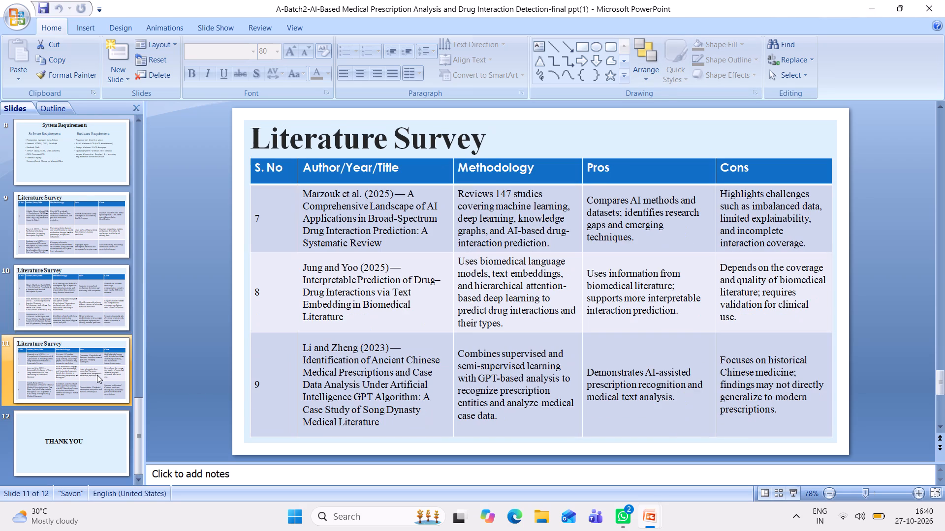
left_click(863, 1)
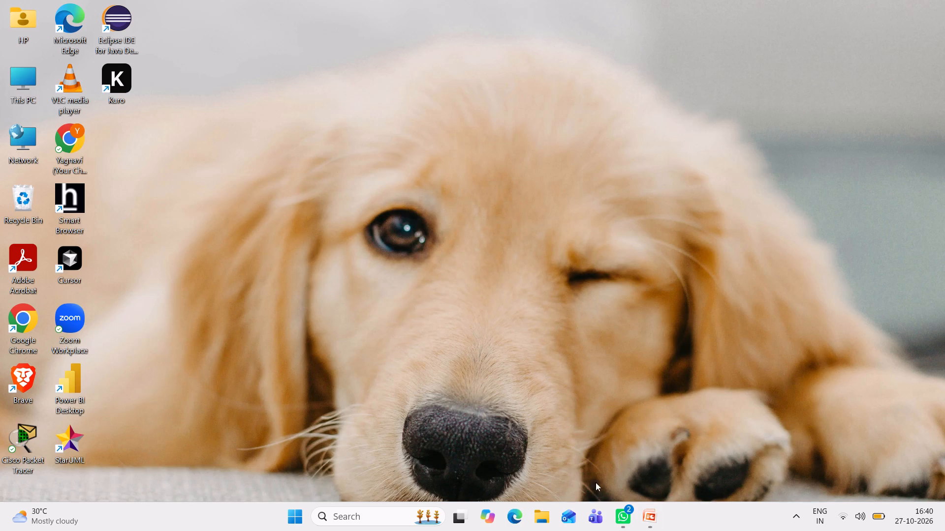
left_click(629, 457)
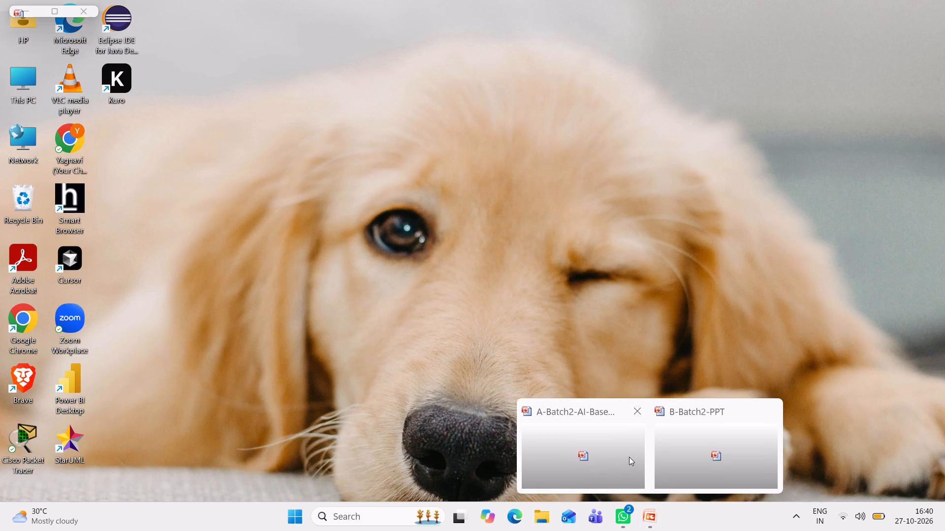
left_click(710, 439)
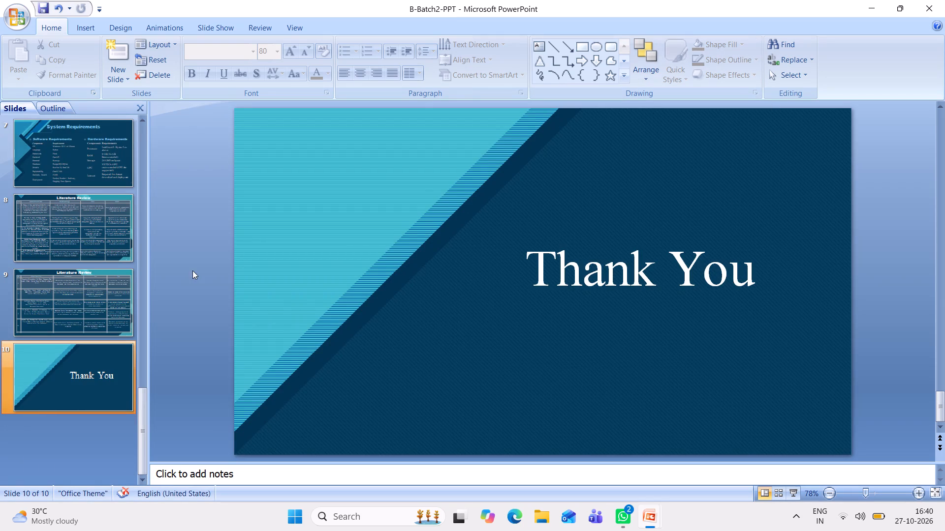
left_click(61, 235)
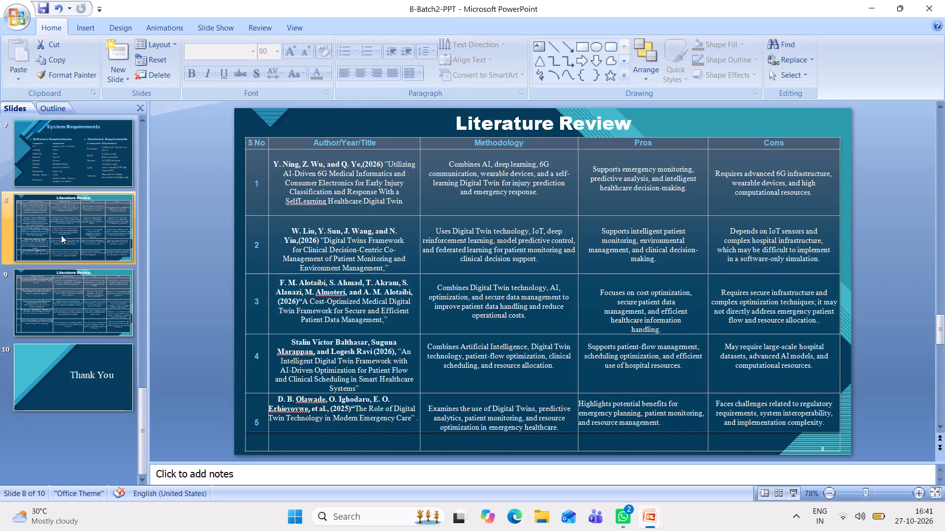
left_click(76, 302)
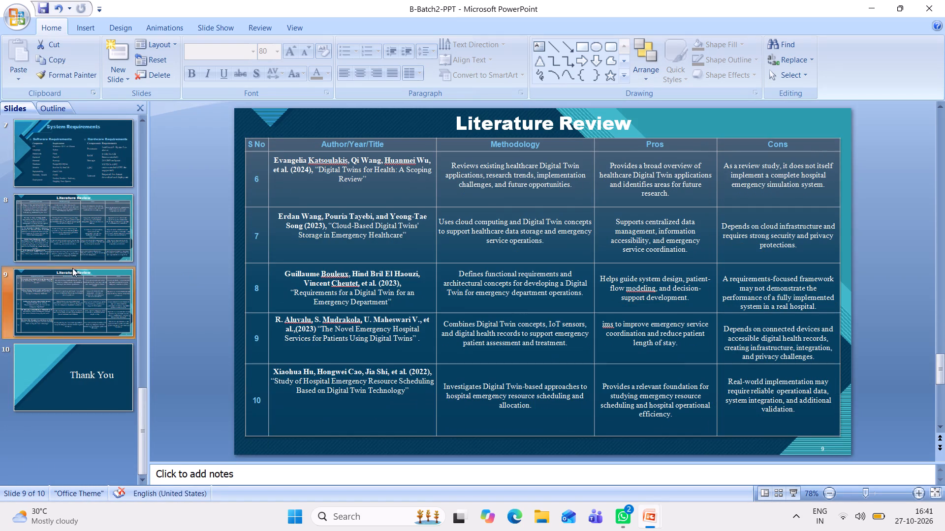
left_click(80, 232)
Shorten the last row of the first "Literature Review" table by raising its bottom border to just below the row 5 text.
left_click(341, 444)
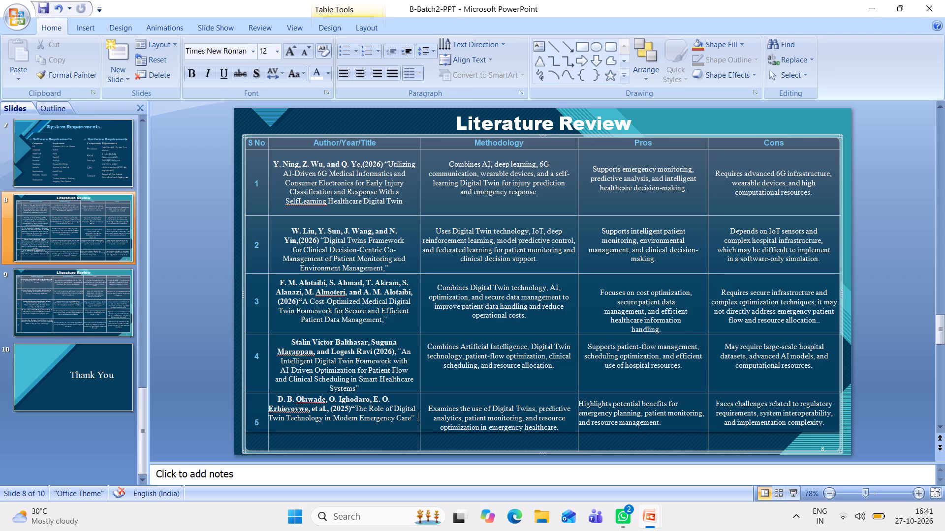
left_click(199, 257)
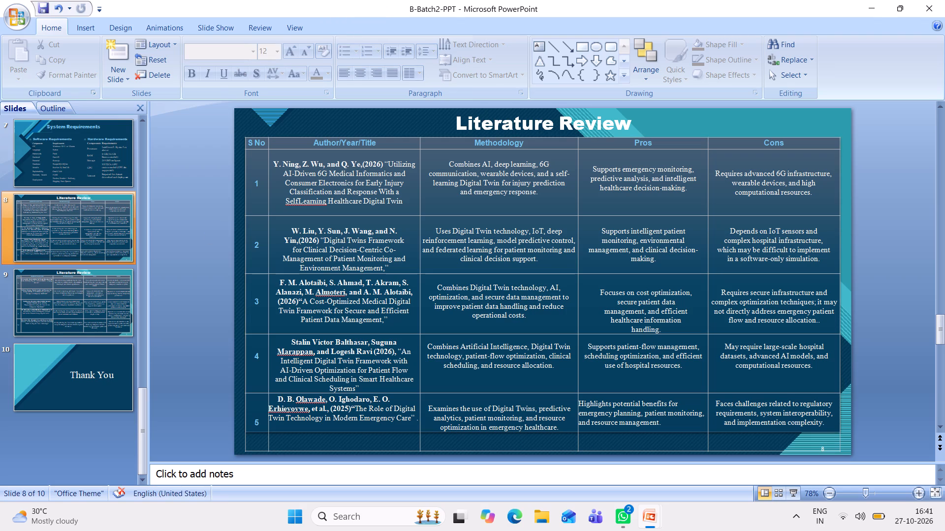
left_click_drag(528, 451, 525, 434)
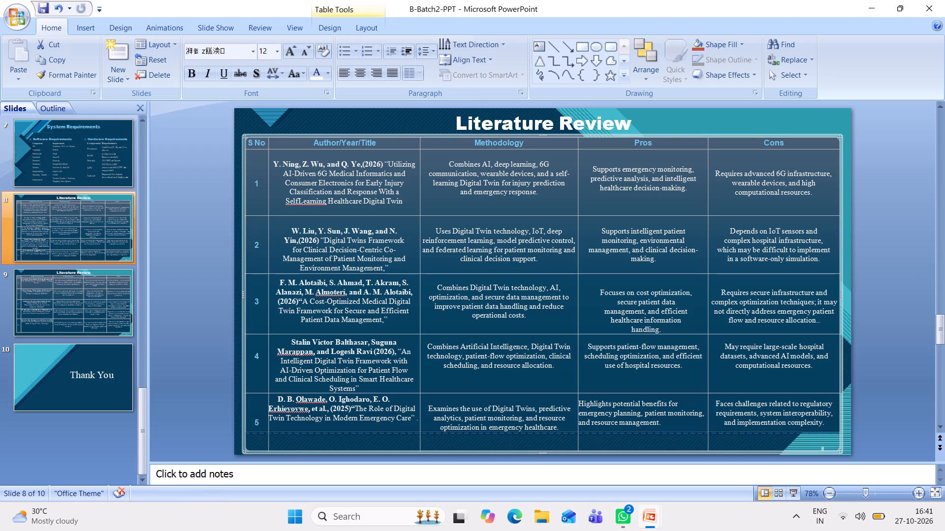
left_click_drag(525, 434, 524, 433)
left_click(609, 458)
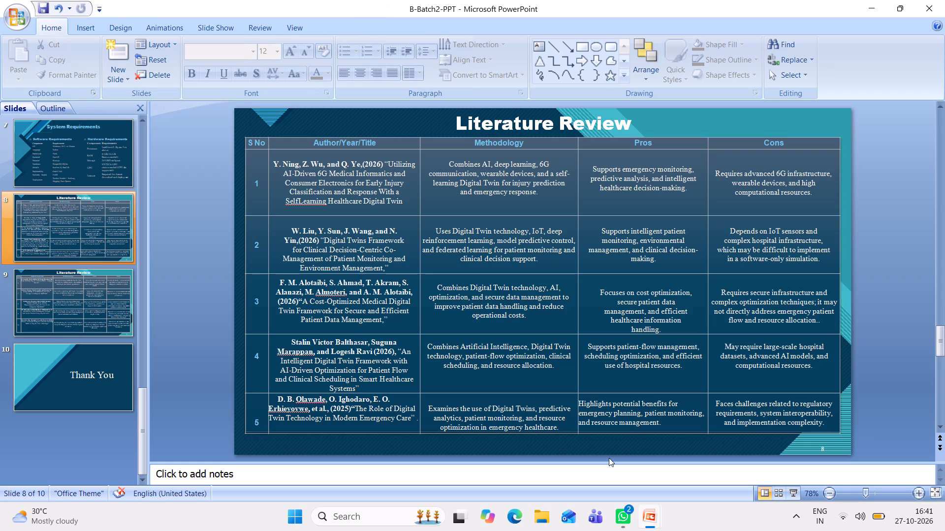
Review the second "Literature Review" slide and compare the table layout with the reference deck's three "Literature Survey" slides.
left_click(119, 313)
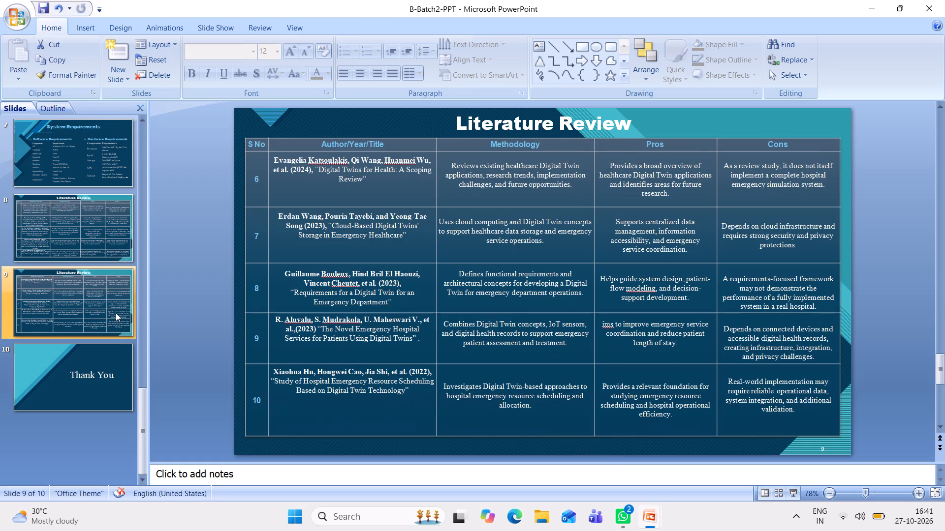
double_click(90, 236)
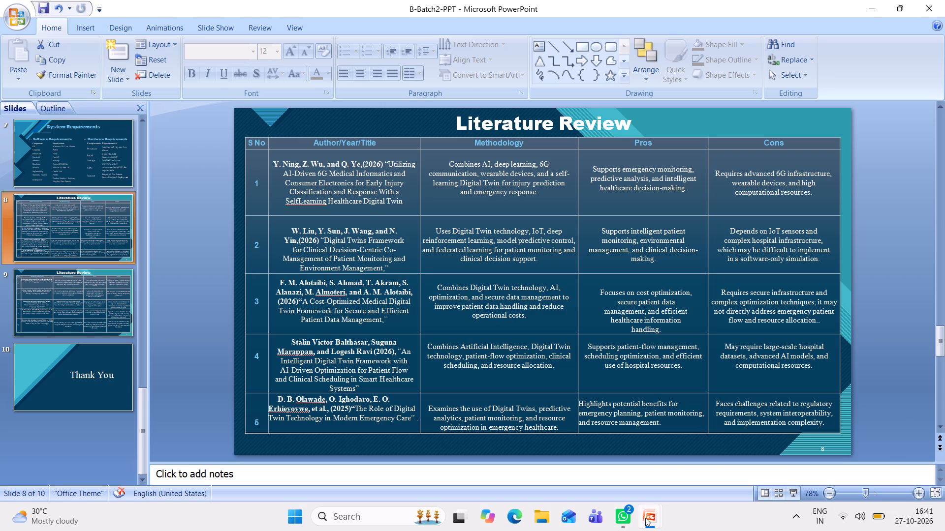
left_click(613, 472)
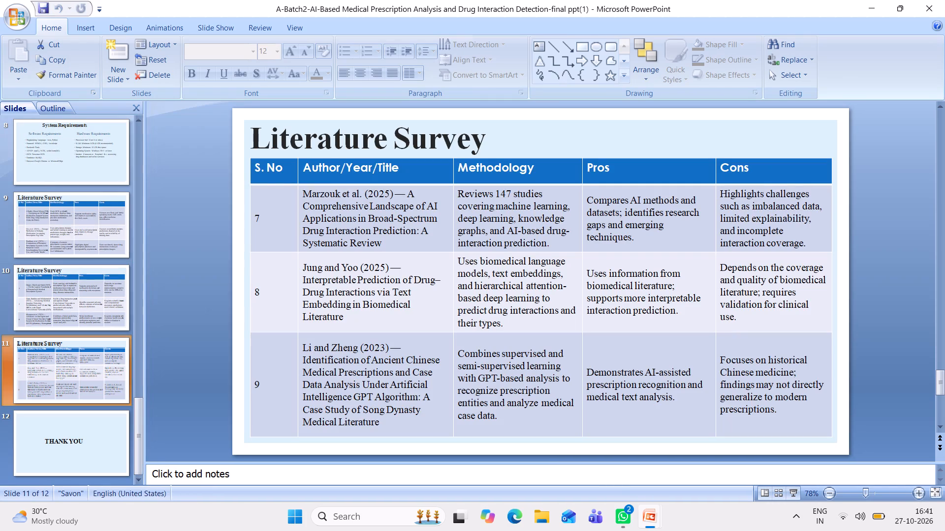
left_click(94, 245)
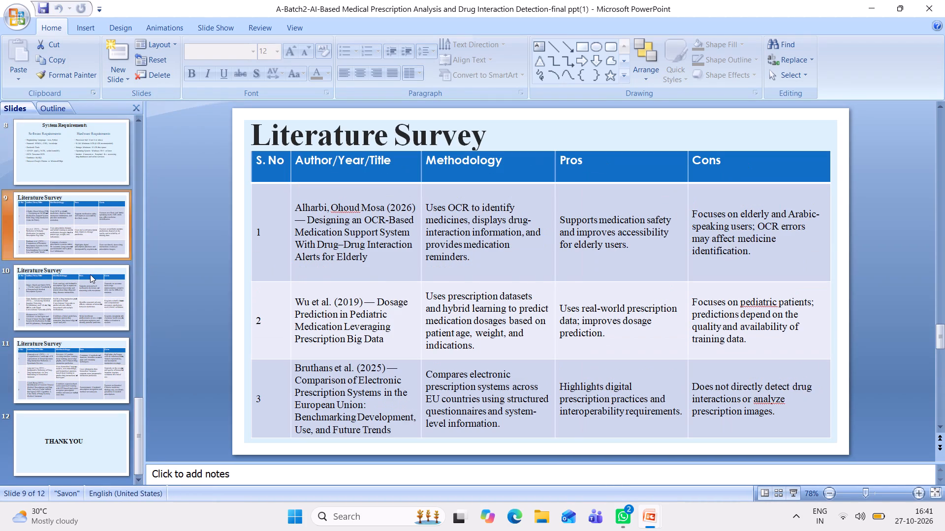
left_click(90, 274)
left_click(88, 317)
left_click(95, 354)
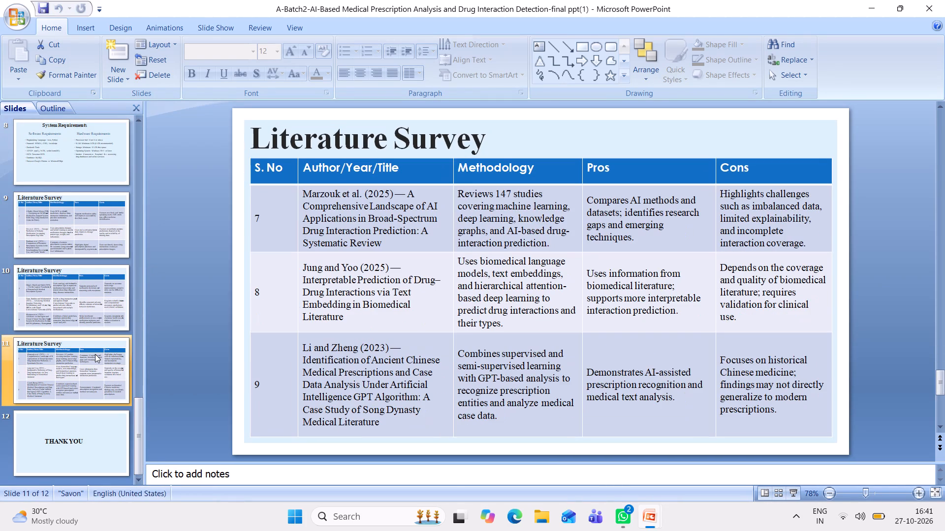
scroll(58, 400, "up", 4)
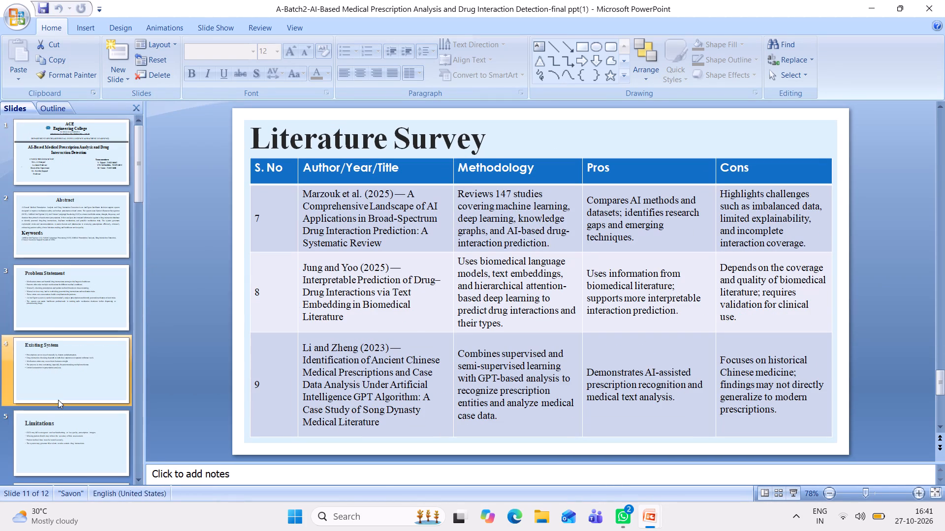
scroll(58, 400, "up", 3)
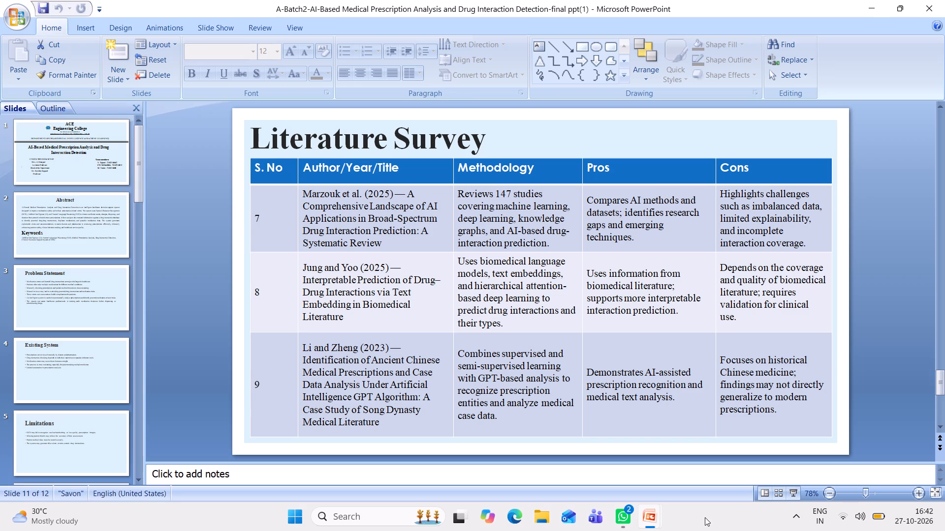
Return to the B-Batch2-PPT deck and look over its slides from the title slide to the closing slide.
left_click(688, 462)
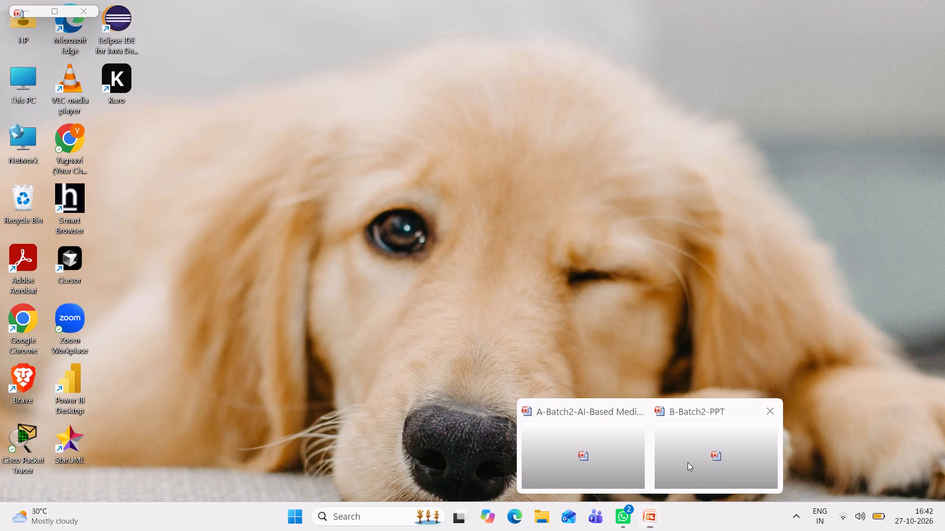
scroll(134, 371, "down", 3)
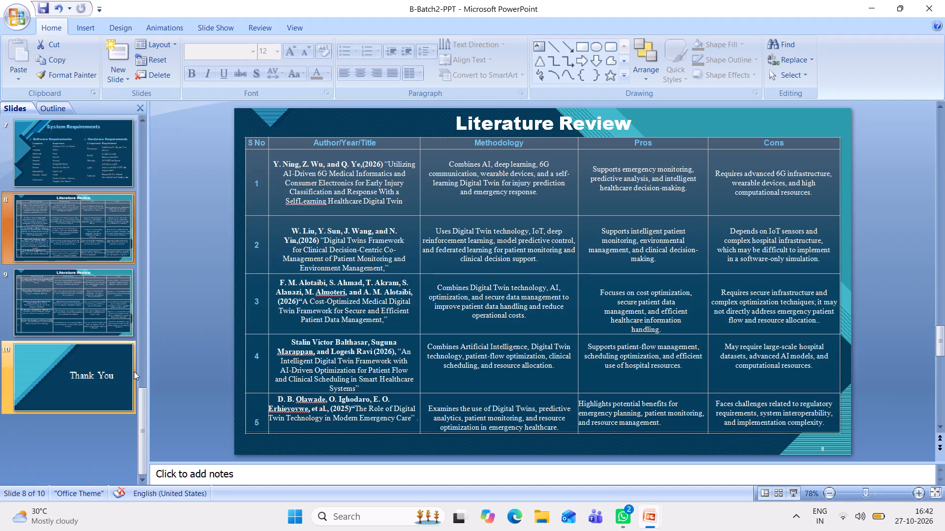
scroll(134, 371, "down", 3)
scroll(134, 371, "up", 20)
scroll(134, 371, "up", 6)
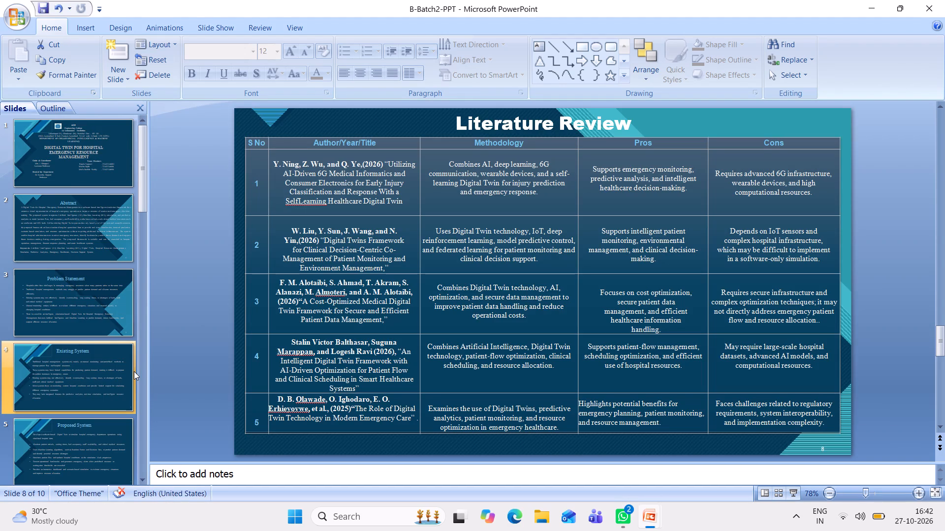
scroll(96, 317, "up", 11)
scroll(96, 317, "down", 6)
scroll(96, 317, "up", 3)
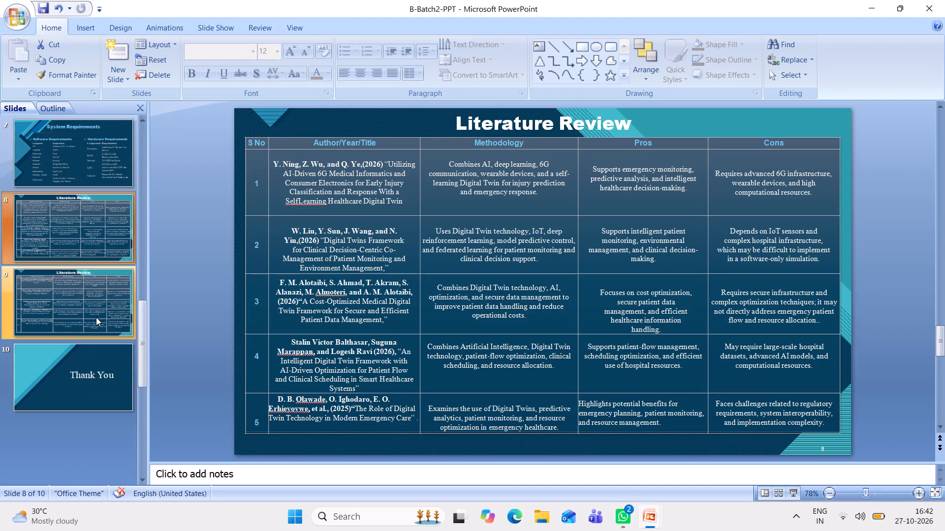
scroll(96, 317, "up", 6)
scroll(87, 402, "down", 8)
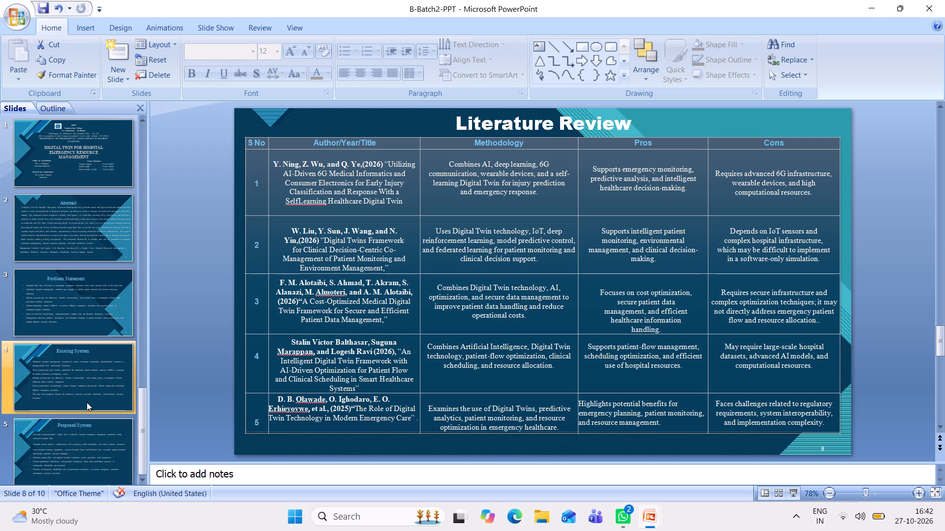
scroll(87, 402, "up", 8)
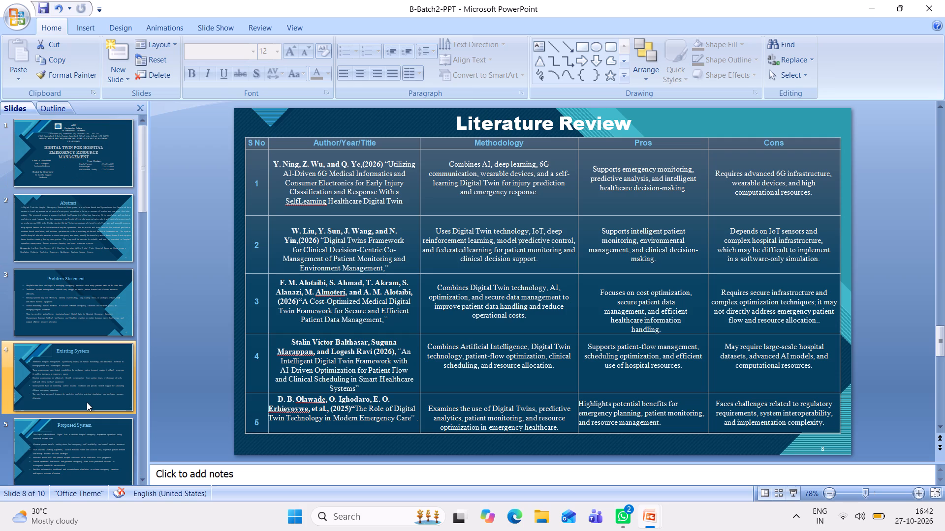
scroll(95, 408, "down", 18)
scroll(95, 408, "up", 1)
scroll(95, 408, "down", 1)
scroll(95, 408, "up", 12)
scroll(95, 408, "down", 5)
scroll(95, 408, "up", 14)
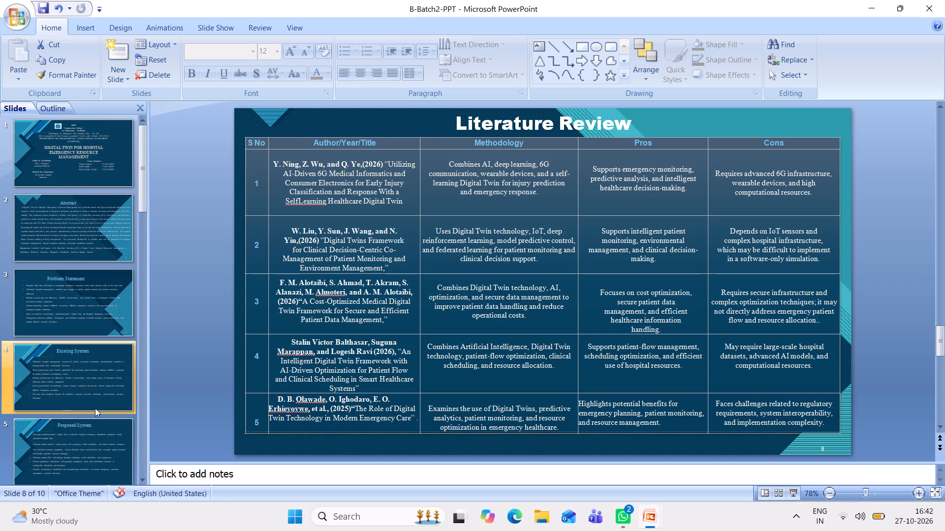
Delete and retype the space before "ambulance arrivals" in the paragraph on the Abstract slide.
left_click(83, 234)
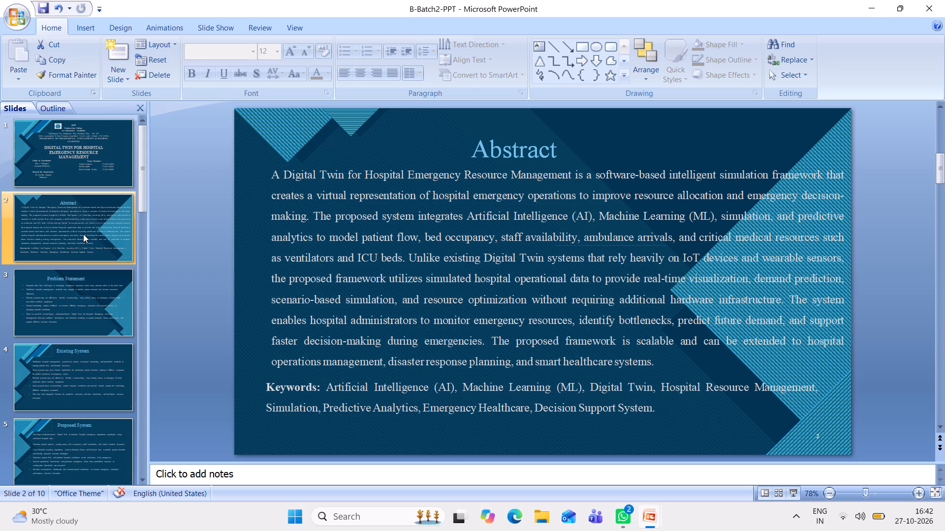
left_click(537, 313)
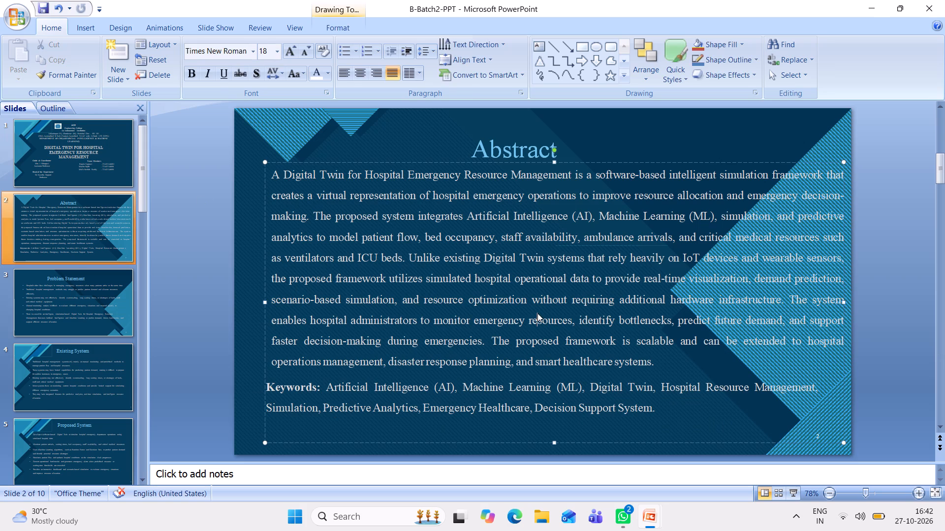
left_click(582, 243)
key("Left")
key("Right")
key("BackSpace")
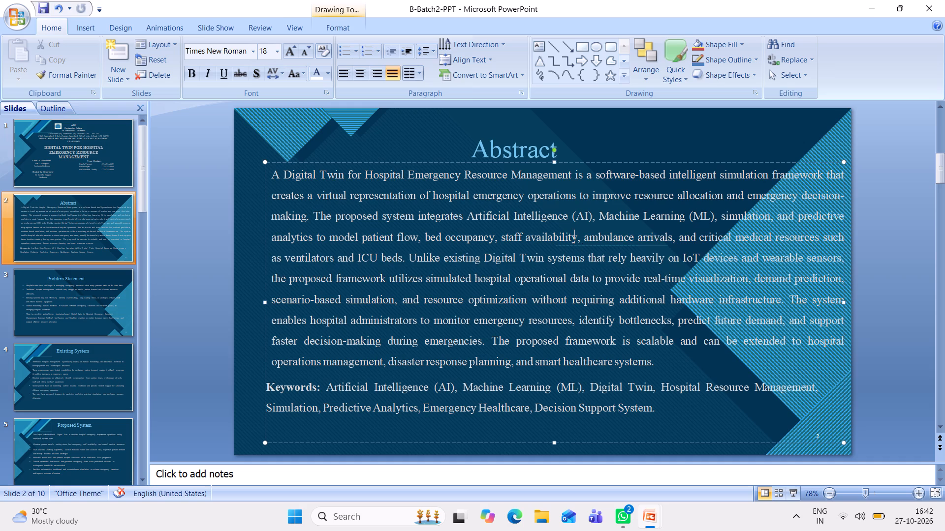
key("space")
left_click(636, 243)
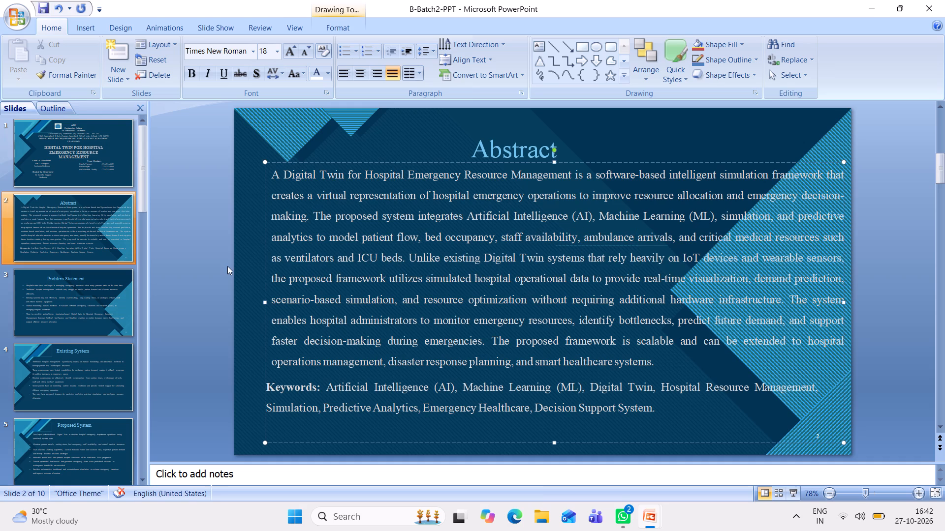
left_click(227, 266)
Inspect the font formatting of the Author/Year/Title, Methodology and Pros cells in row 1 of the first "Literature Review" table.
scroll(71, 398, "down", 15)
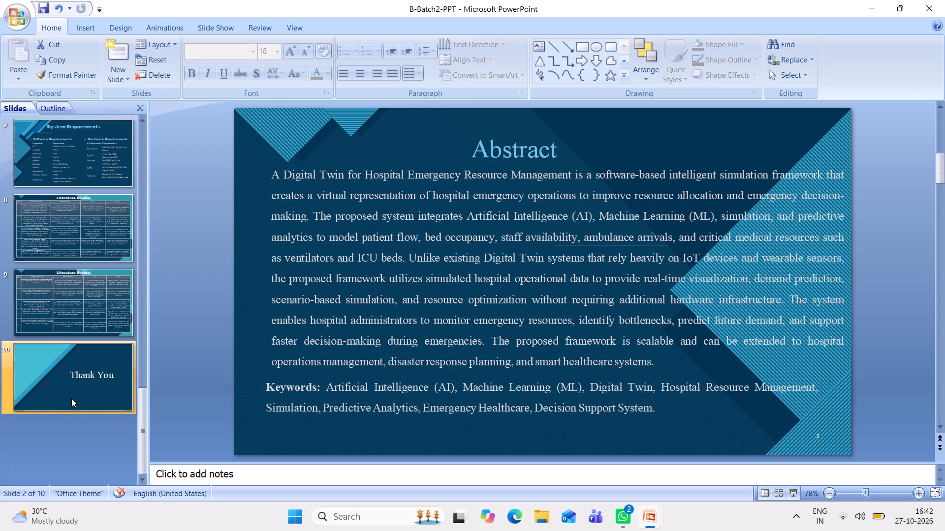
left_click(79, 224)
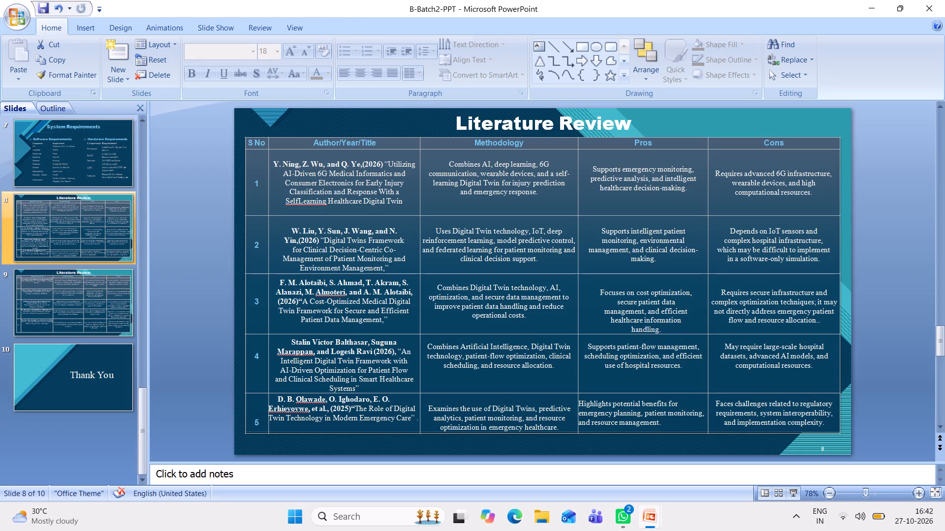
left_click(373, 167)
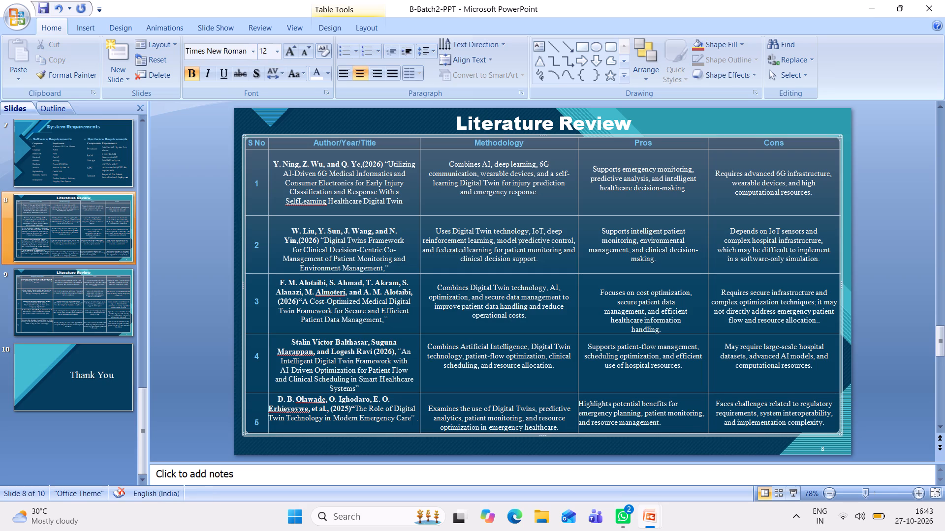
left_click(470, 175)
left_click(645, 190)
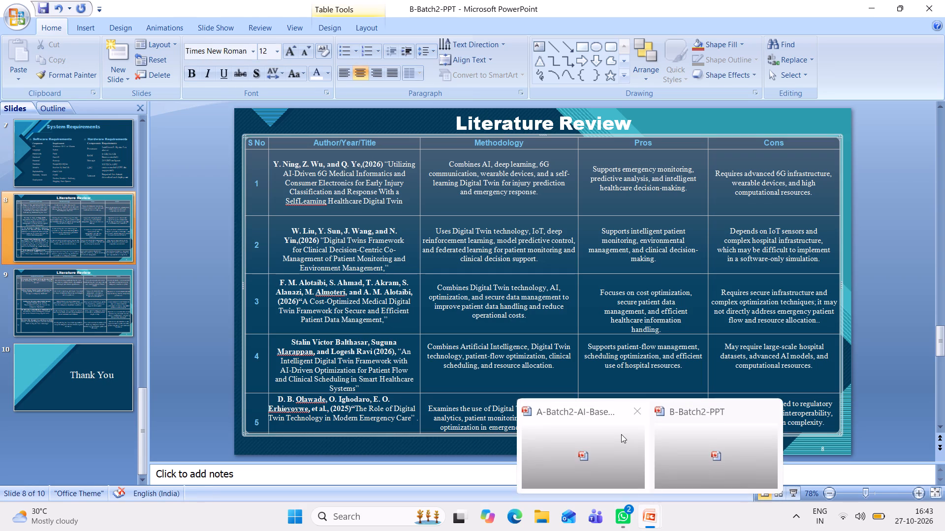
Switch to the A-Batch2 reference deck, check the row 7 Methodology cell of its last "Literature Survey" table, and minimize the deck.
left_click(621, 434)
scroll(88, 287, "down", 7)
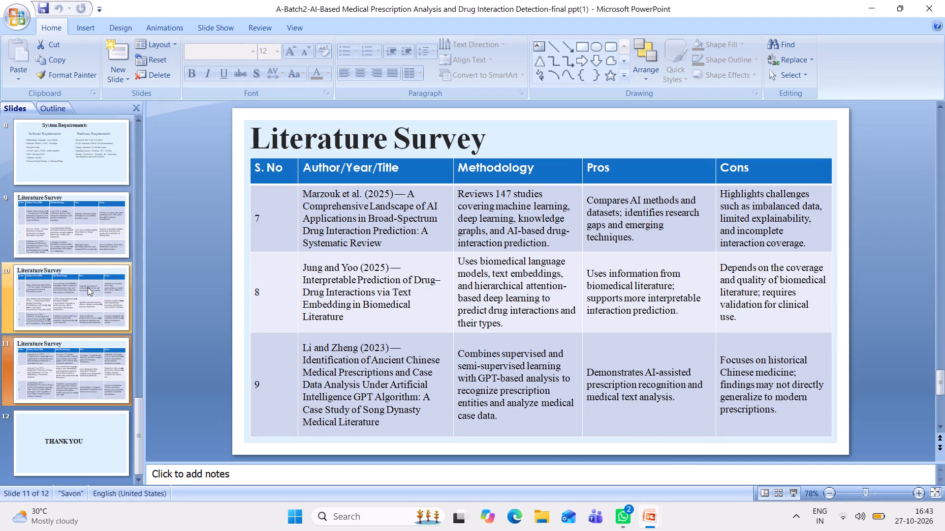
scroll(88, 287, "down", 3)
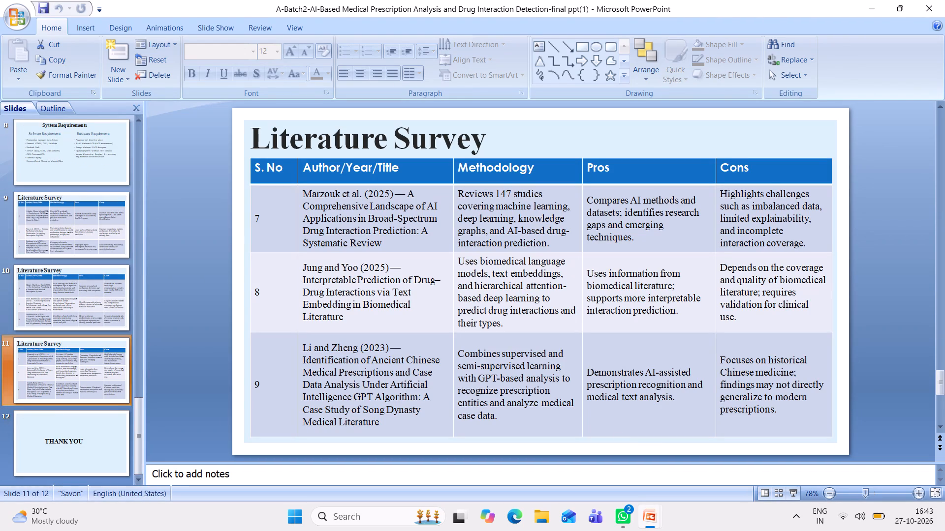
left_click(494, 228)
left_click(874, 0)
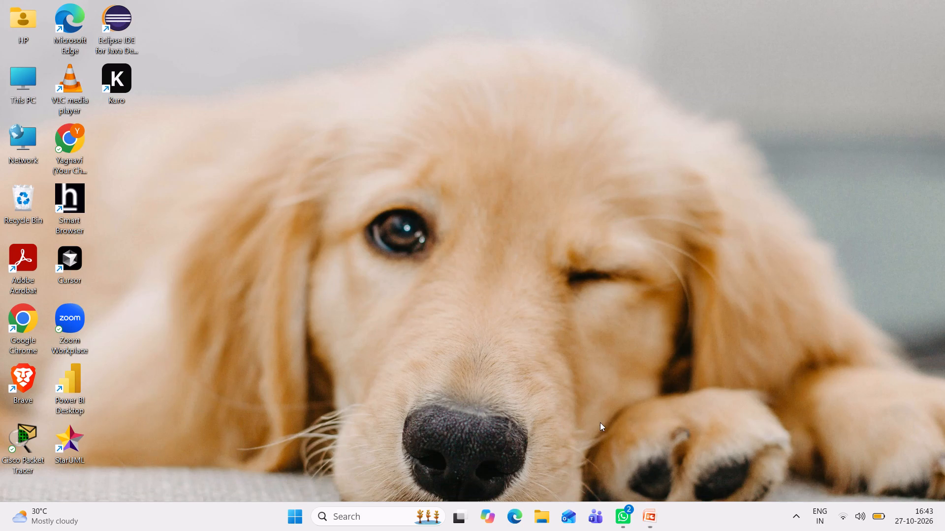
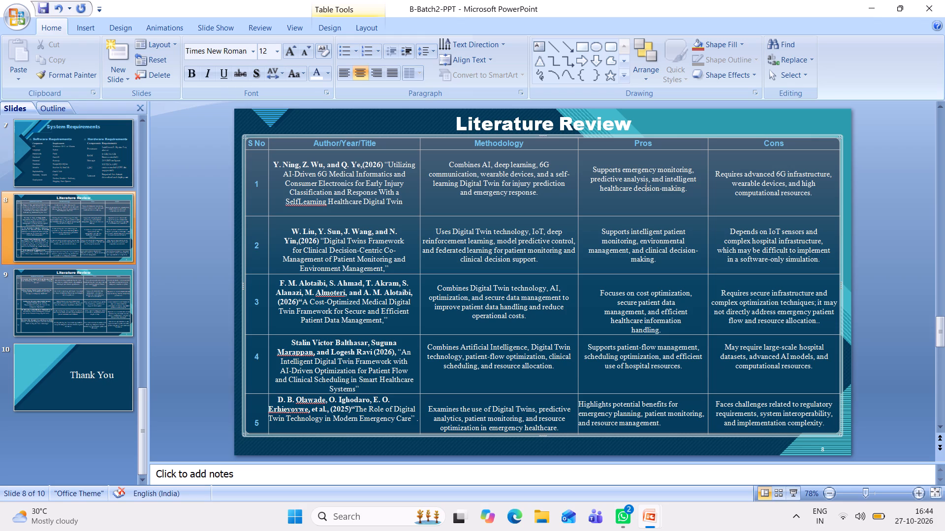
Open the vertical text alignment options for the row 5 Methodology text in the first "Literature Review" table.
left_click_drag(562, 428, 435, 411)
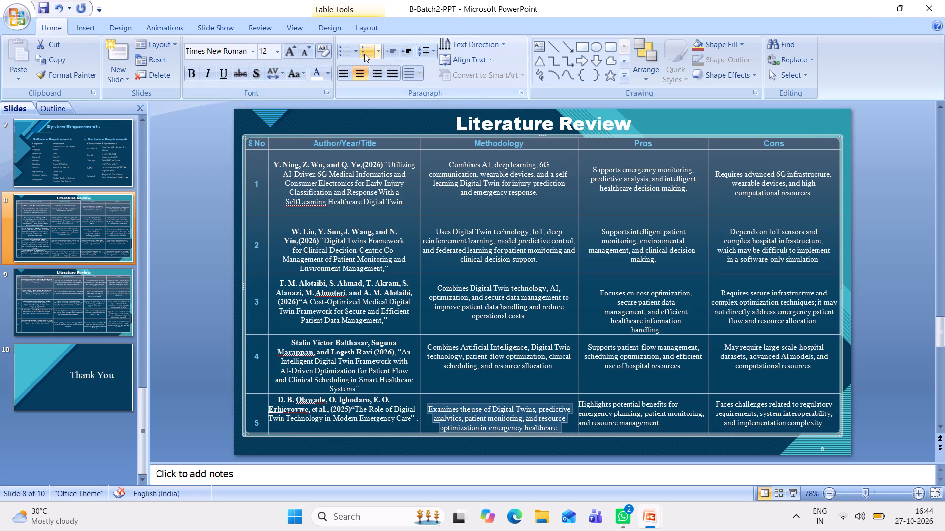
left_click(433, 56)
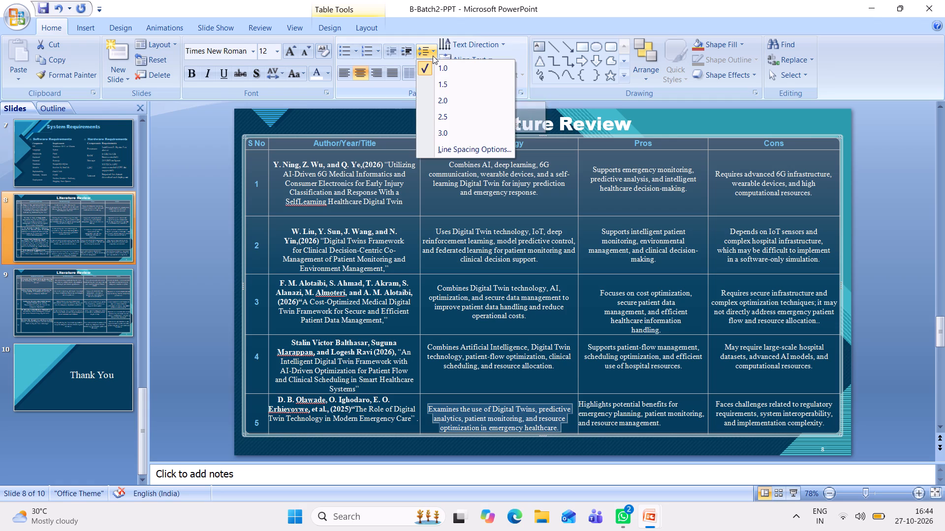
left_click(376, 52)
left_click(507, 53)
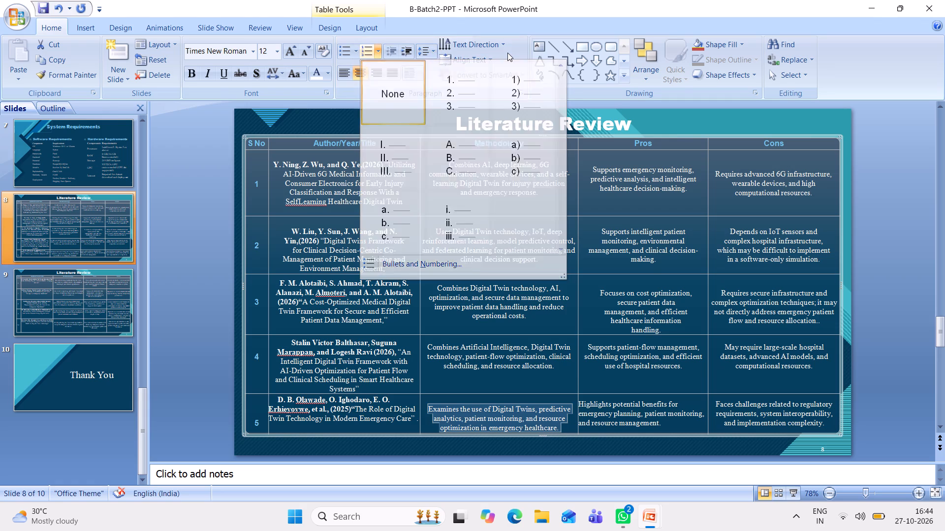
left_click(490, 59)
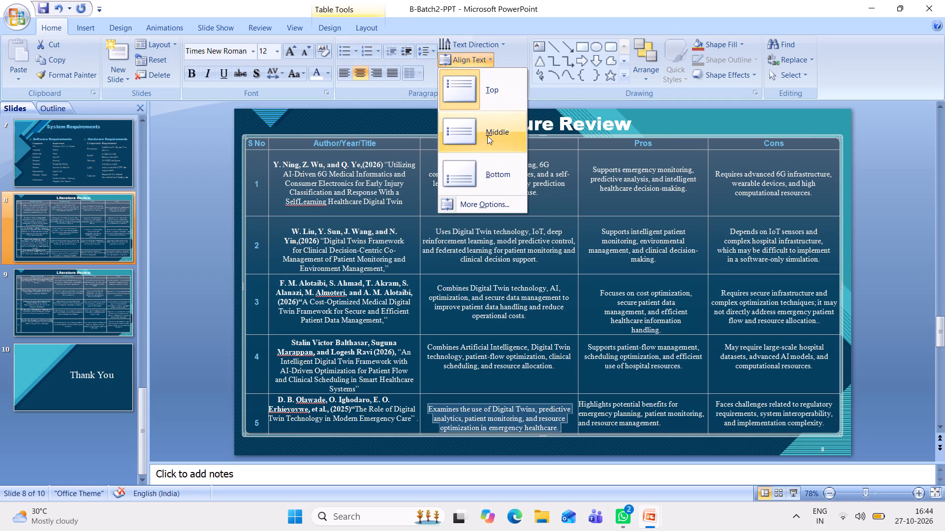
Vertically centre the row 5 Methodology cell in the first "Literature Review" table and delete the blank before "Examines".
left_click(486, 139)
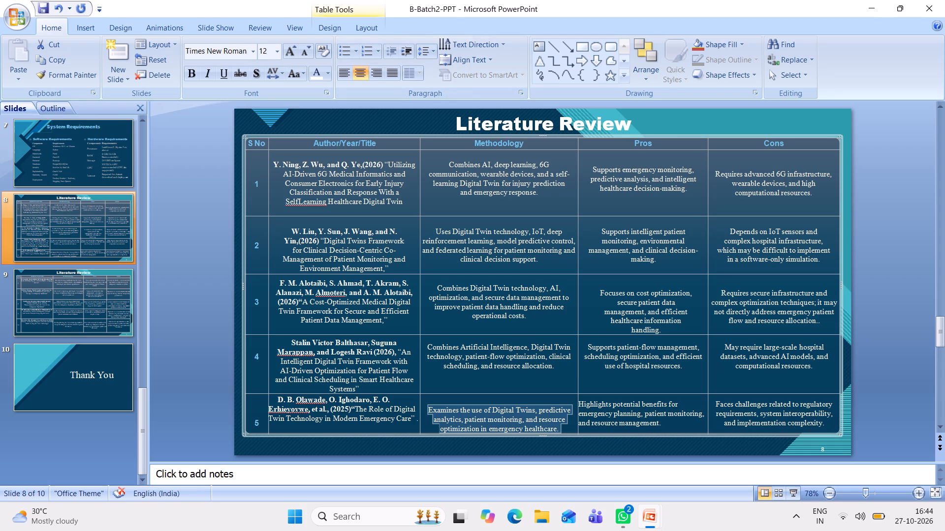
left_click(567, 427)
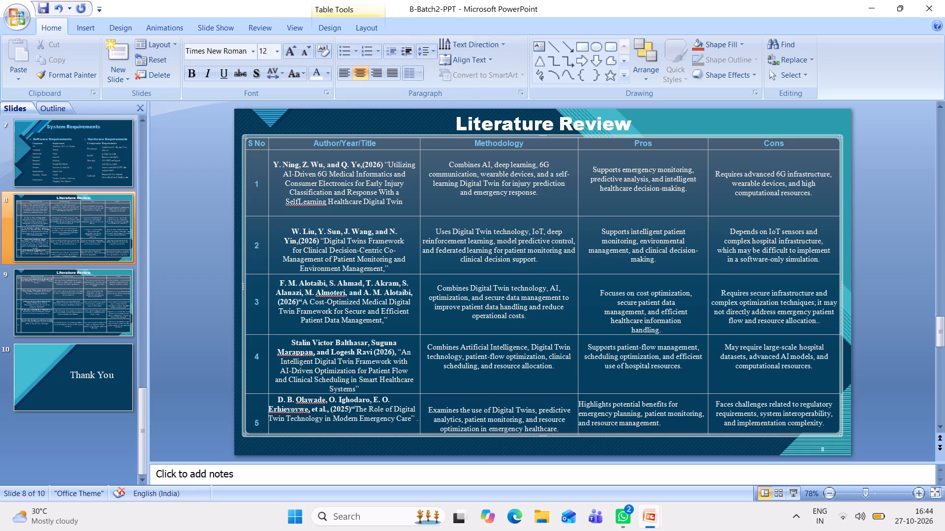
left_click(428, 406)
key("Left")
key("Right")
key("BackSpace")
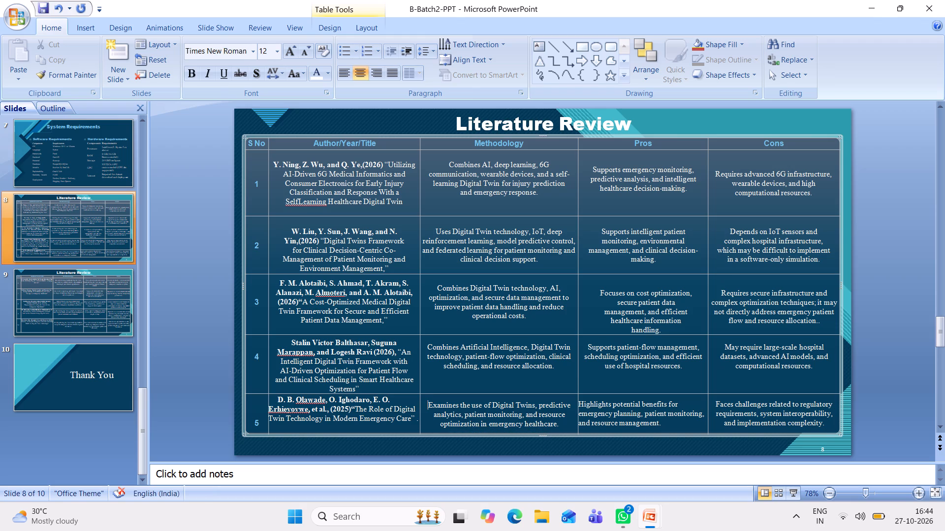
Check how the Pros column text is aligned in the reference deck's "Literature Survey" table, then return to B-Batch2-PPT.
left_click(618, 415)
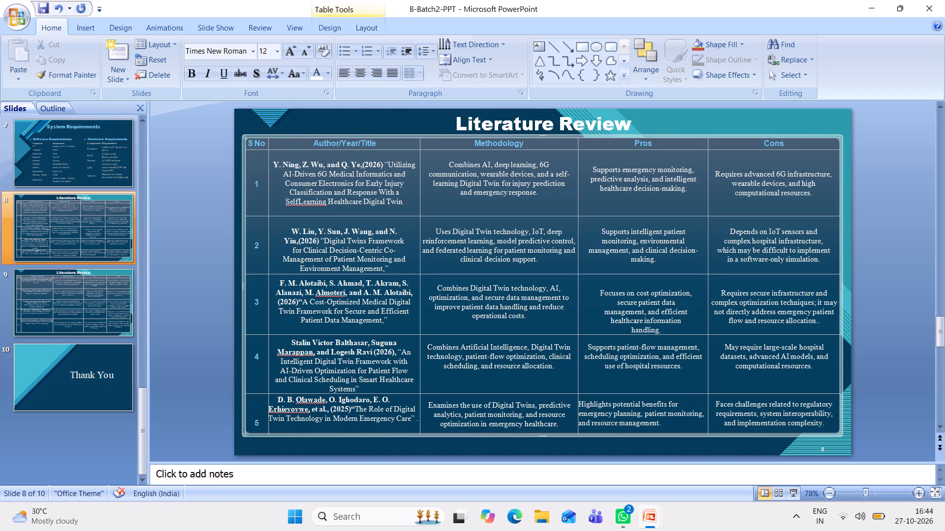
left_click_drag(666, 427, 588, 408)
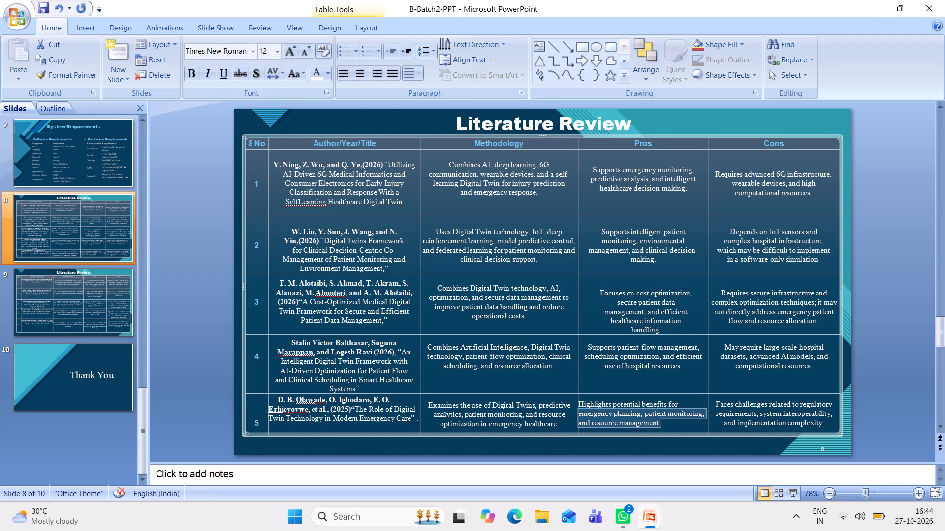
left_click_drag(588, 408, 580, 403)
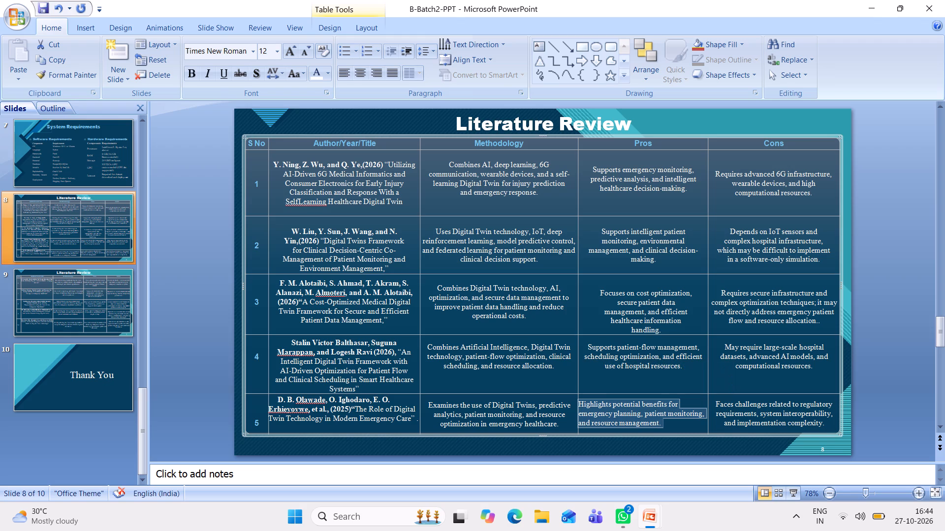
left_click(610, 442)
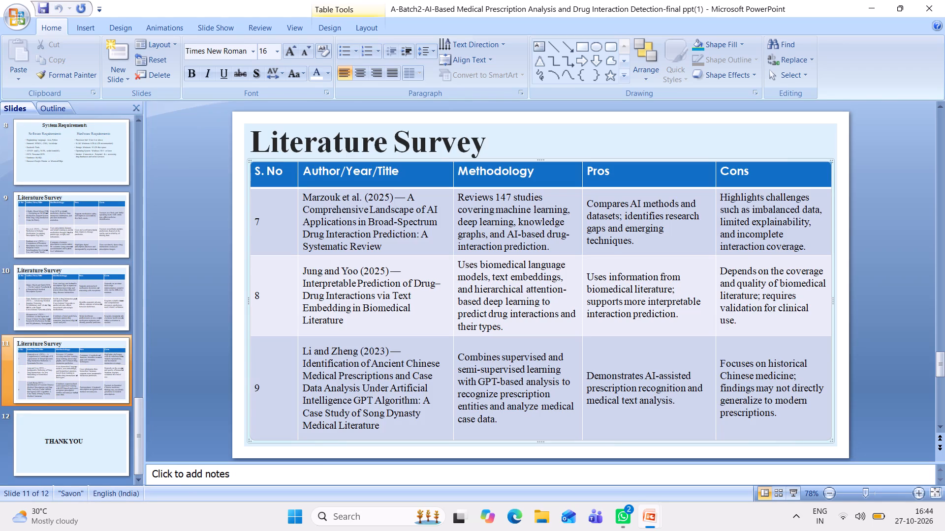
left_click(633, 236)
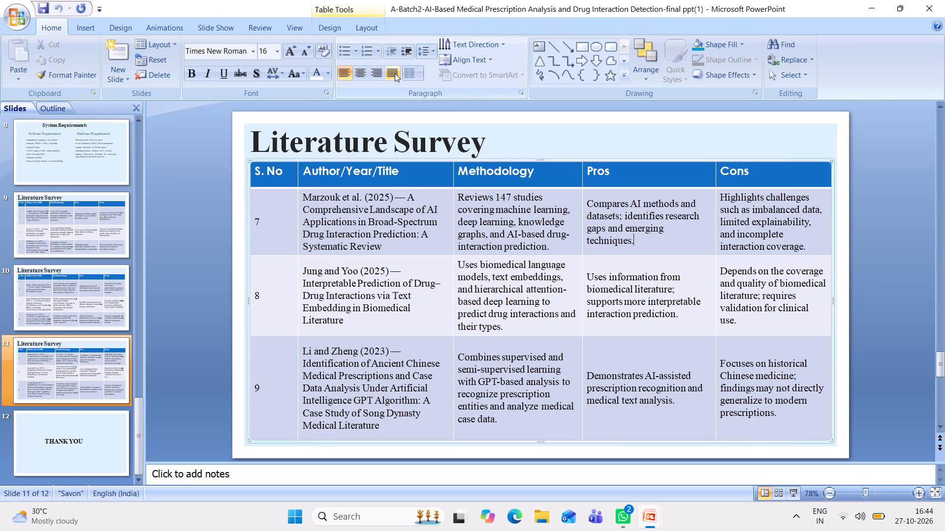
left_click(872, 0)
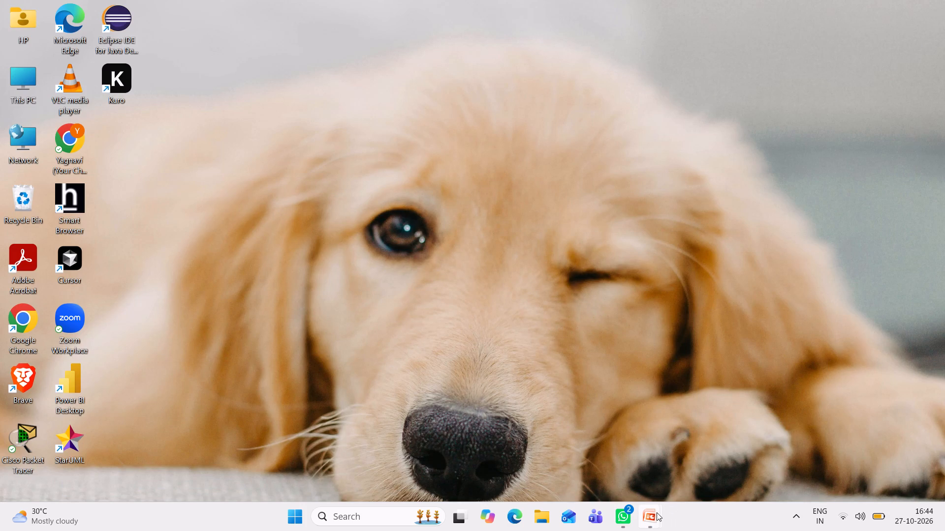
left_click(704, 445)
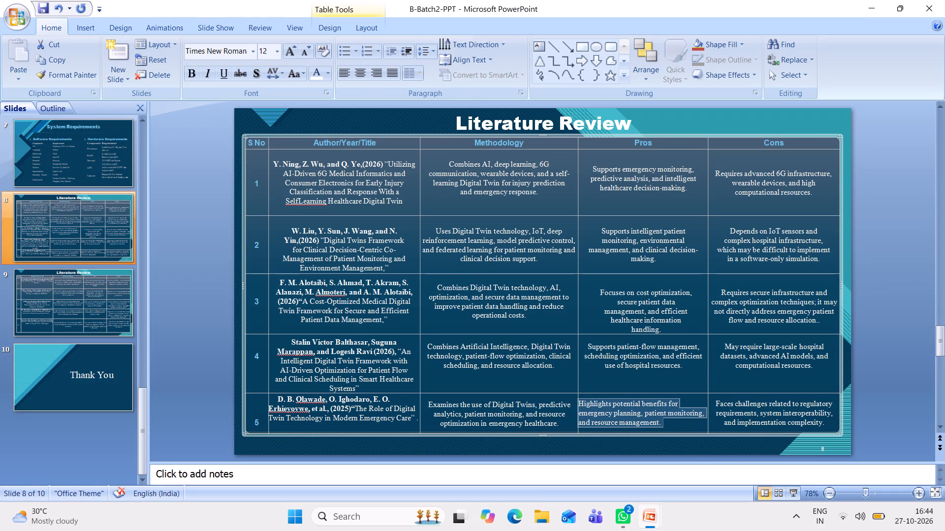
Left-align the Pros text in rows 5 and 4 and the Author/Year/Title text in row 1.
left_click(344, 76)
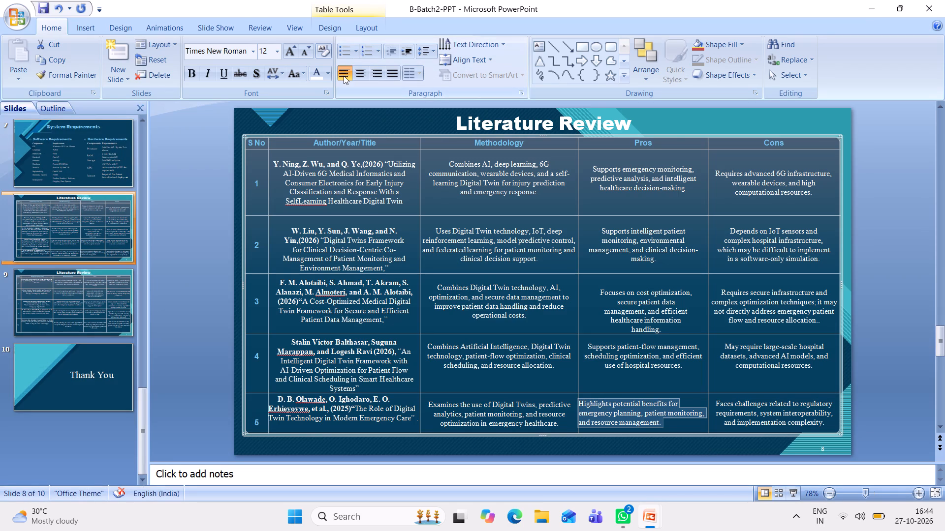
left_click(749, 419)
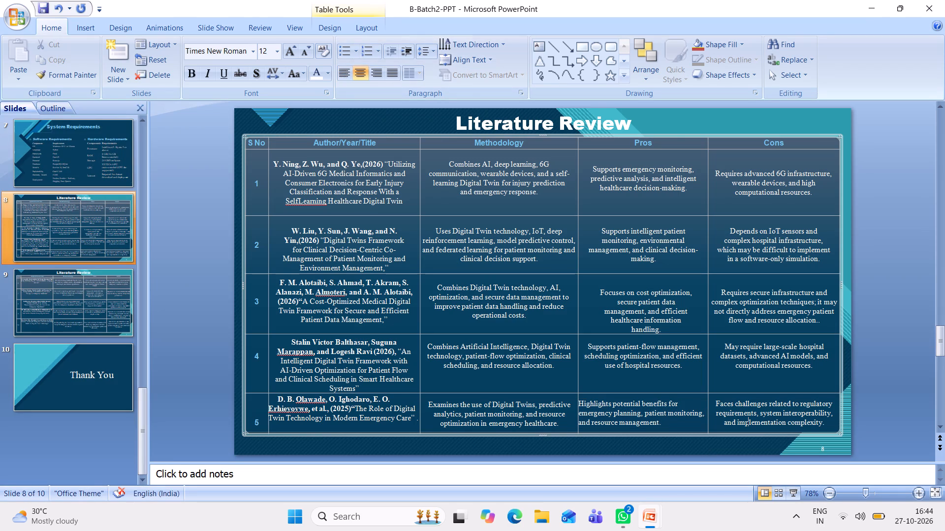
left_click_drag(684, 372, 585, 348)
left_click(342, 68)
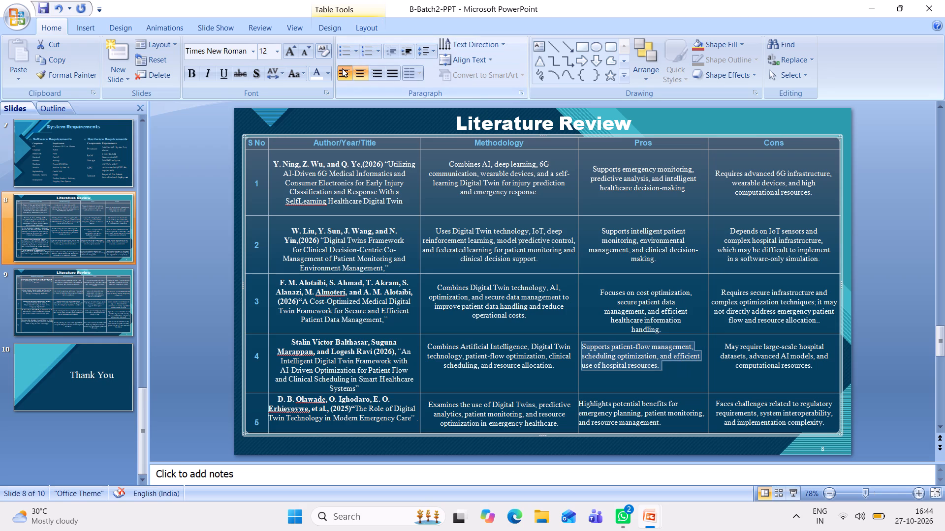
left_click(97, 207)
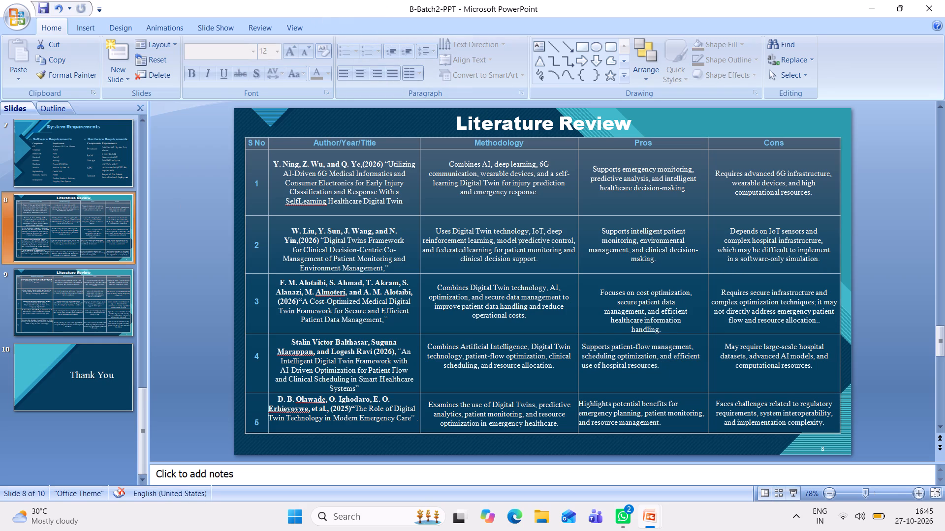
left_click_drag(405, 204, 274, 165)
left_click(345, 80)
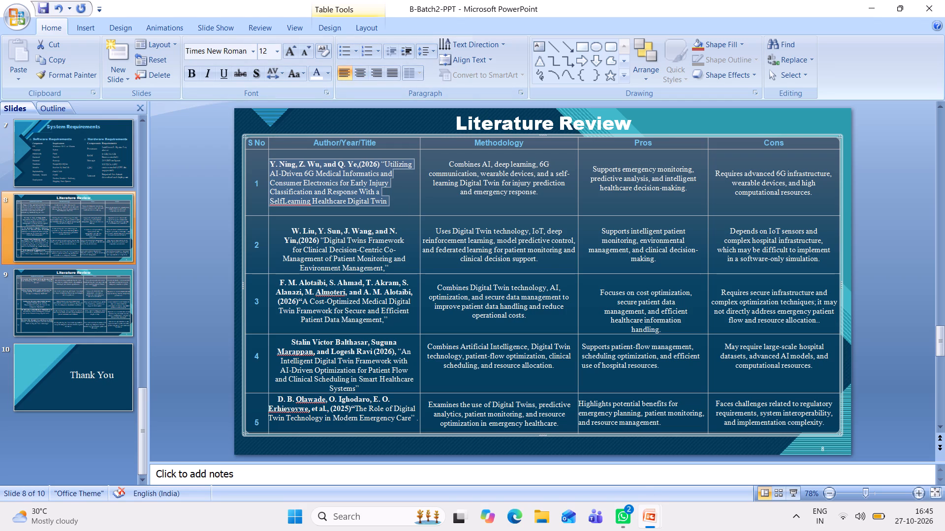
Check the text alignment of the row 7 Author/Year/Title cell in the reference deck, then return to B-Batch2-PPT.
left_click(601, 450)
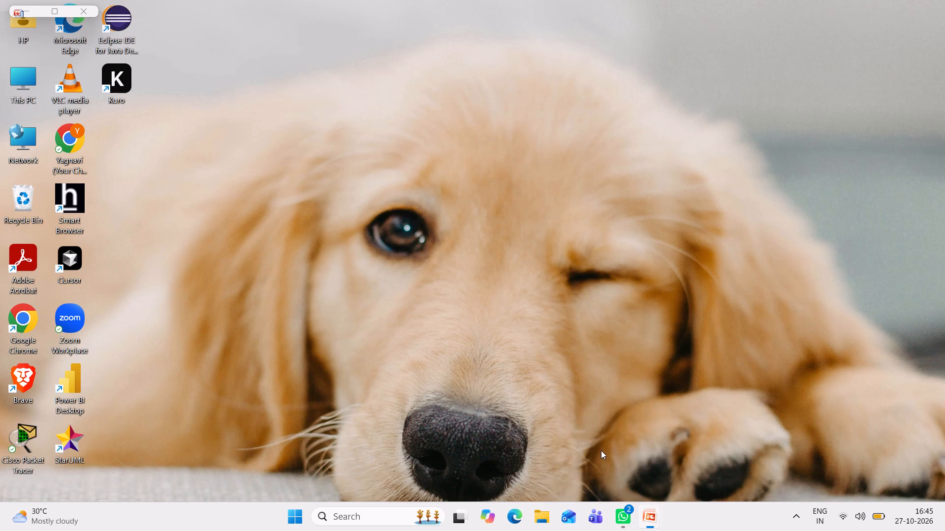
left_click(408, 245)
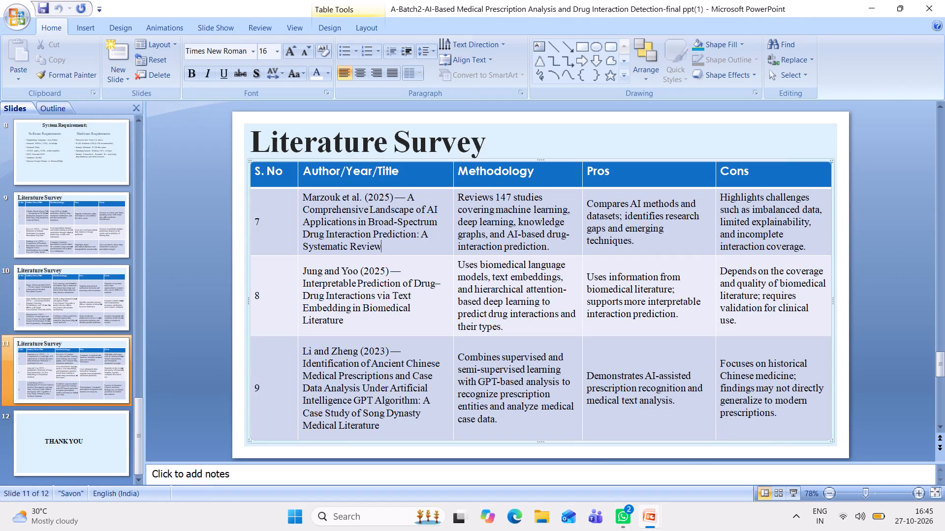
left_click(863, 10)
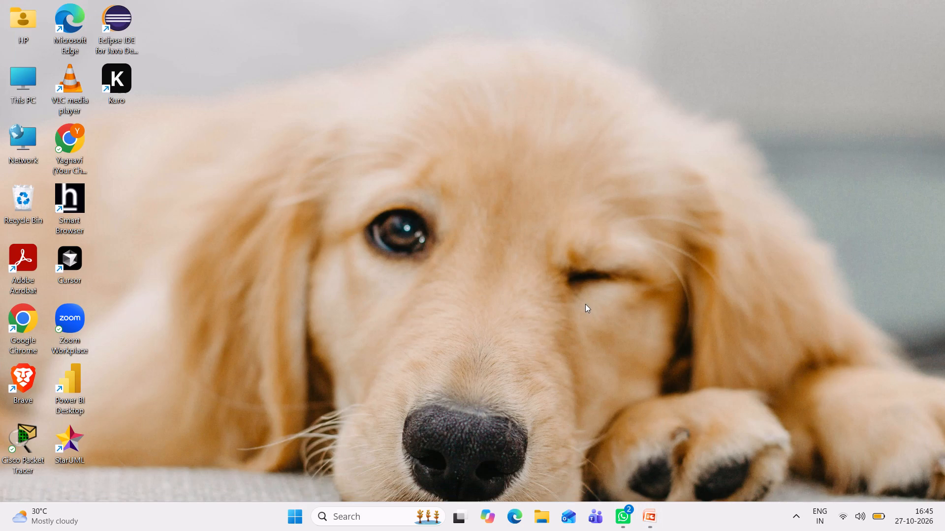
left_click(653, 515)
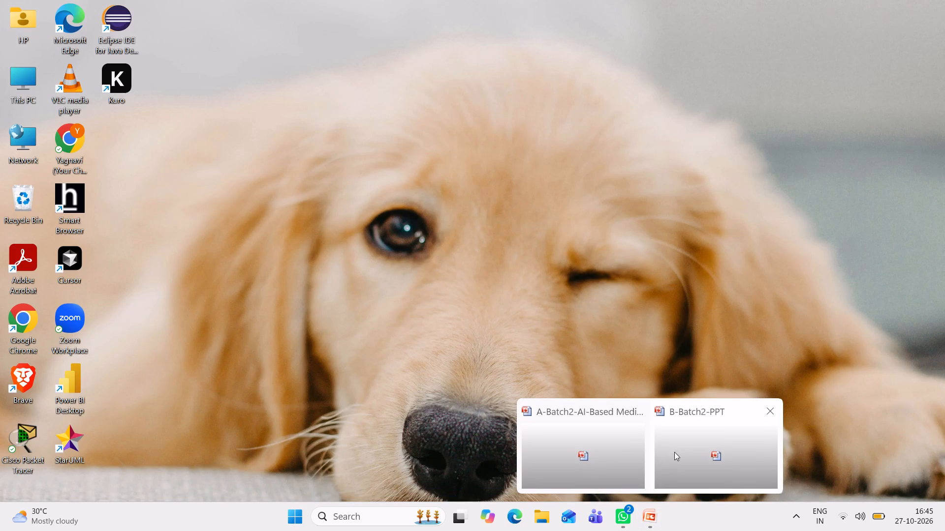
left_click(680, 446)
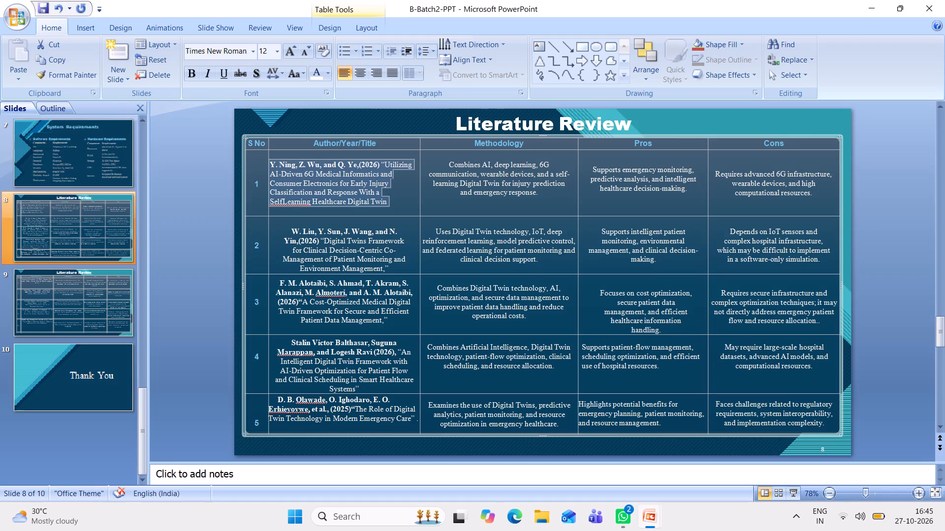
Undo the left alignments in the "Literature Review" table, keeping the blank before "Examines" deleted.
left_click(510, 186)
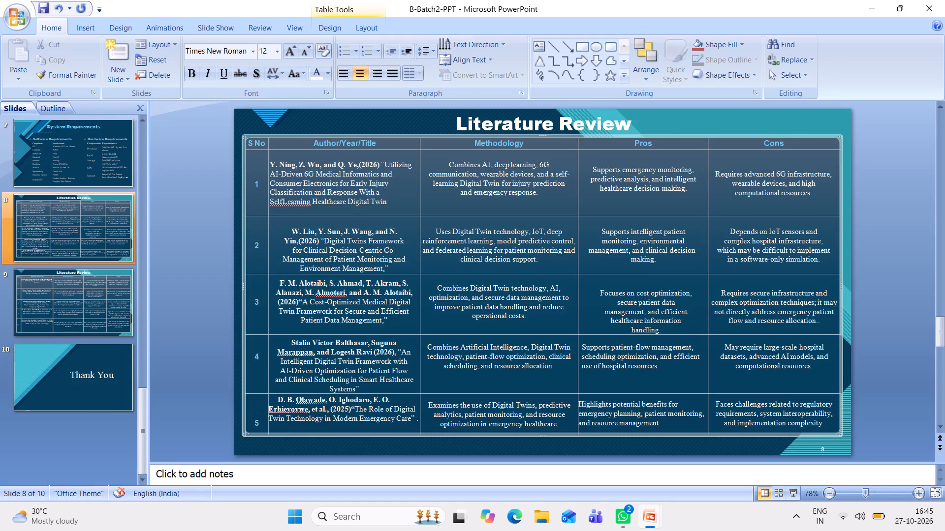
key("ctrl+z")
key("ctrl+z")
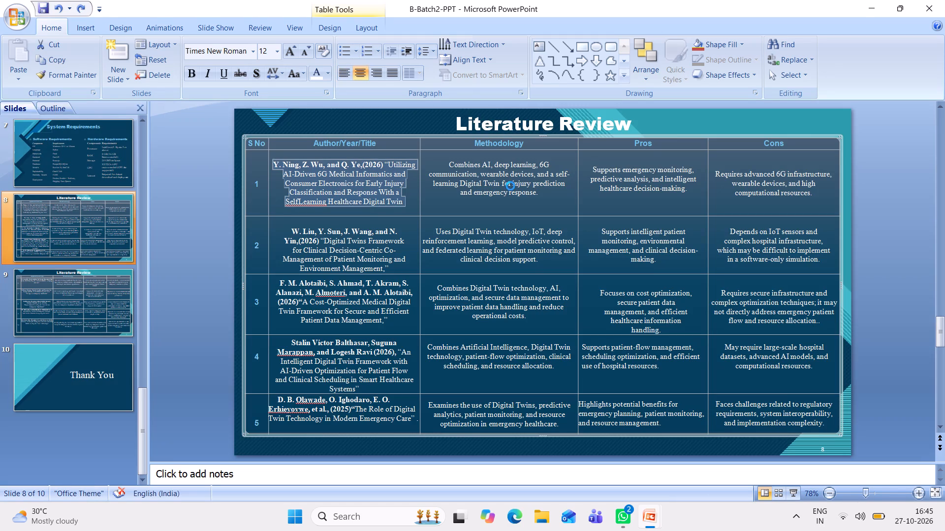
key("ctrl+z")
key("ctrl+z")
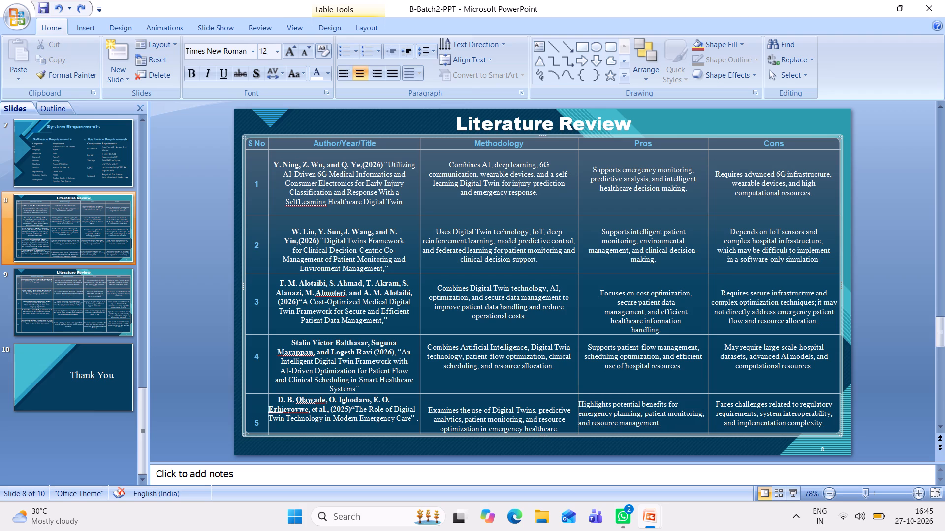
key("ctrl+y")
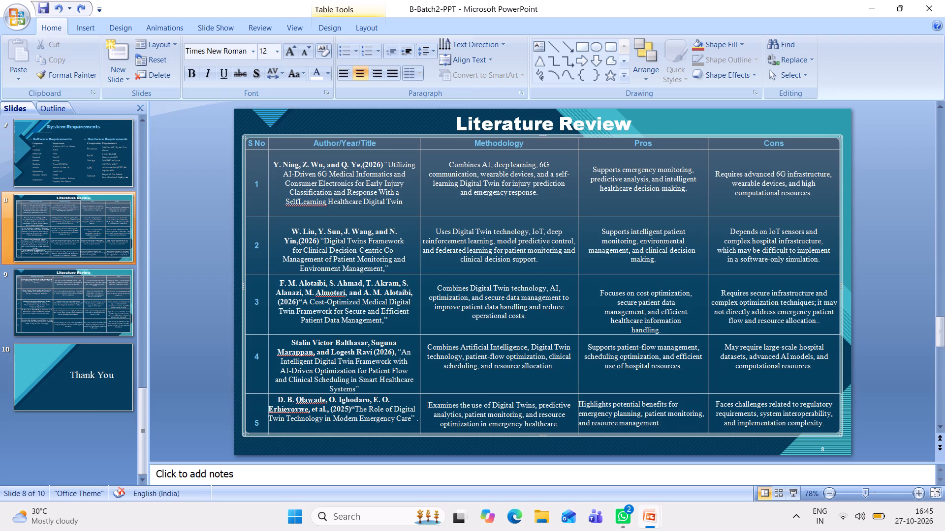
Centre the Pros text in row 5 of the table and clear any blank before "Highlights".
left_click_drag(664, 422, 660, 422)
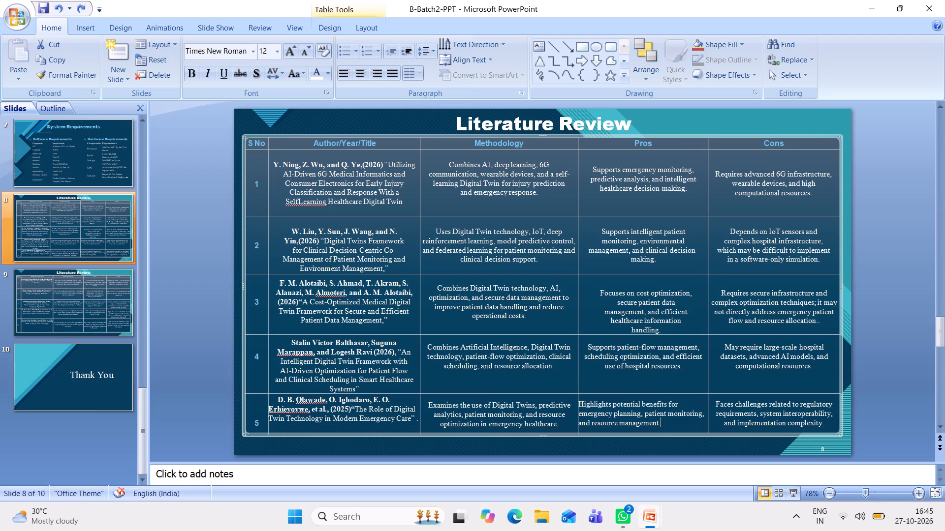
left_click_drag(660, 422, 586, 406)
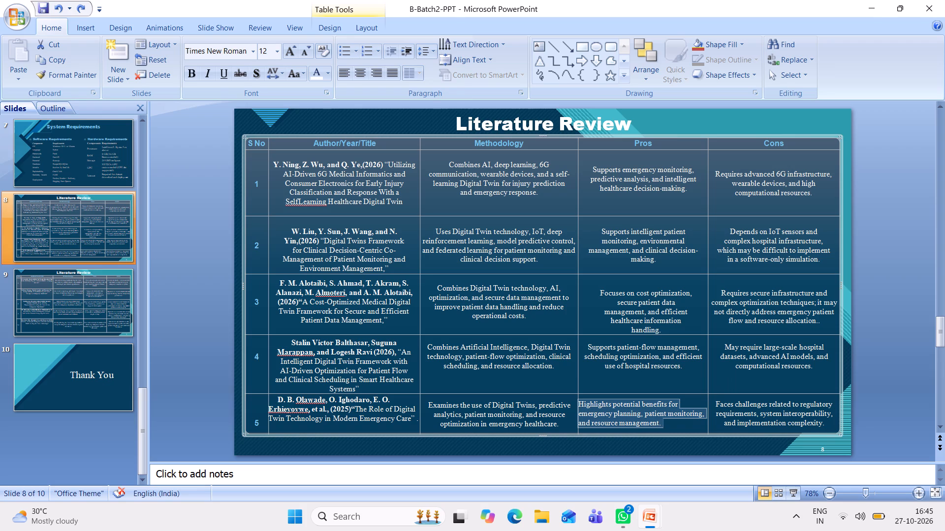
left_click(361, 72)
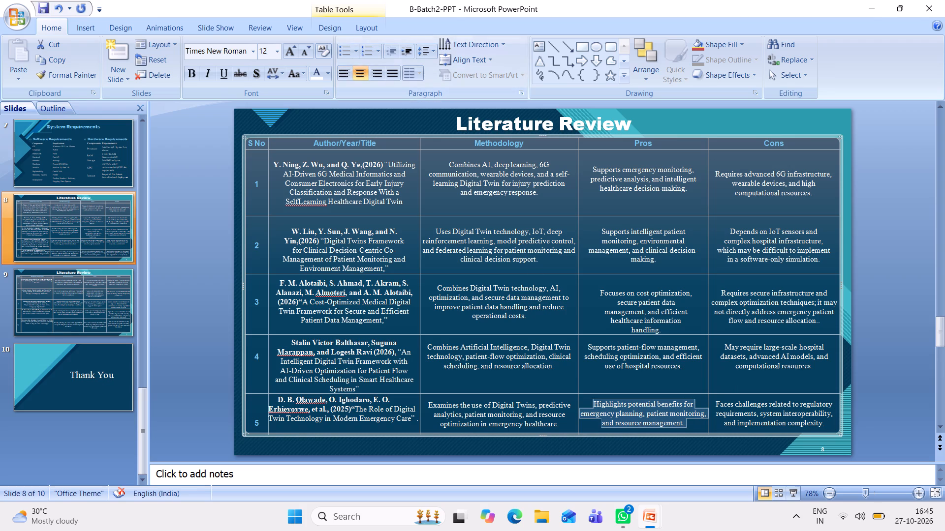
left_click(591, 405)
key("BackSpace")
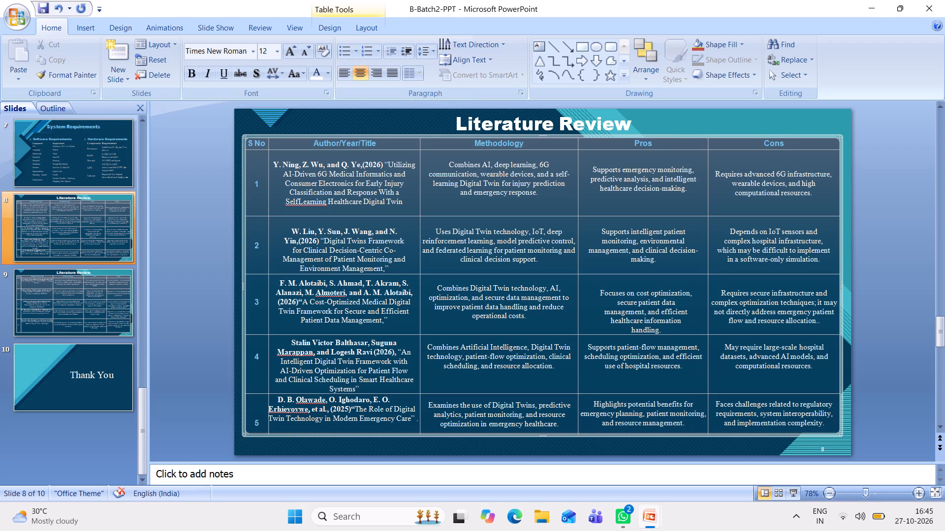
key("BackSpace")
key("Right")
Go back to the beginning of the deck to look over its opening slides.
scroll(76, 253, "up", 8)
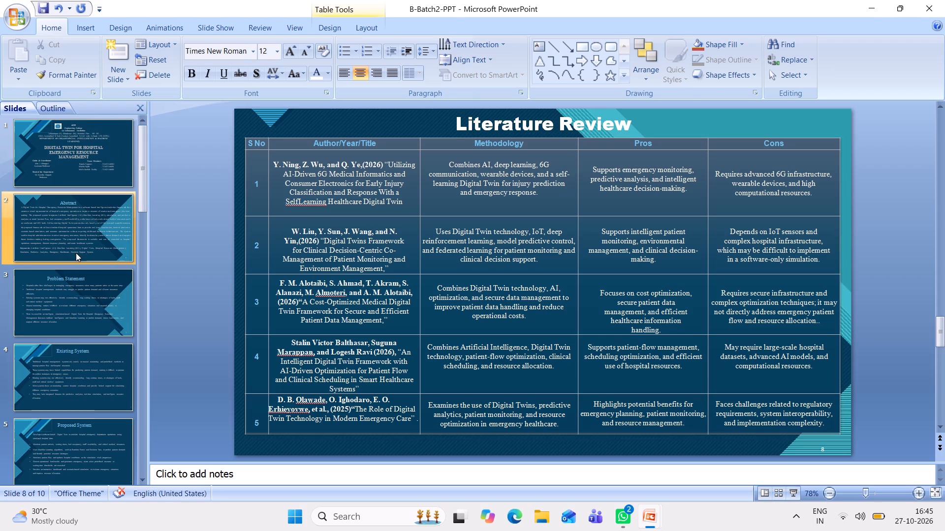
Open the "System Requirements" slide and inspect the text formatting of its Software Requirements and Hardware Requirements tables.
scroll(76, 253, "up", 11)
scroll(54, 424, "down", 1)
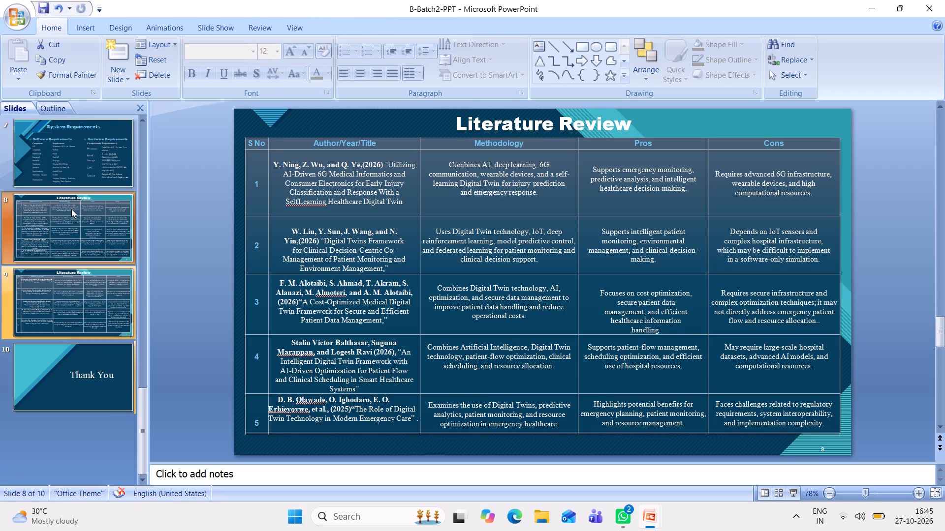
left_click(76, 151)
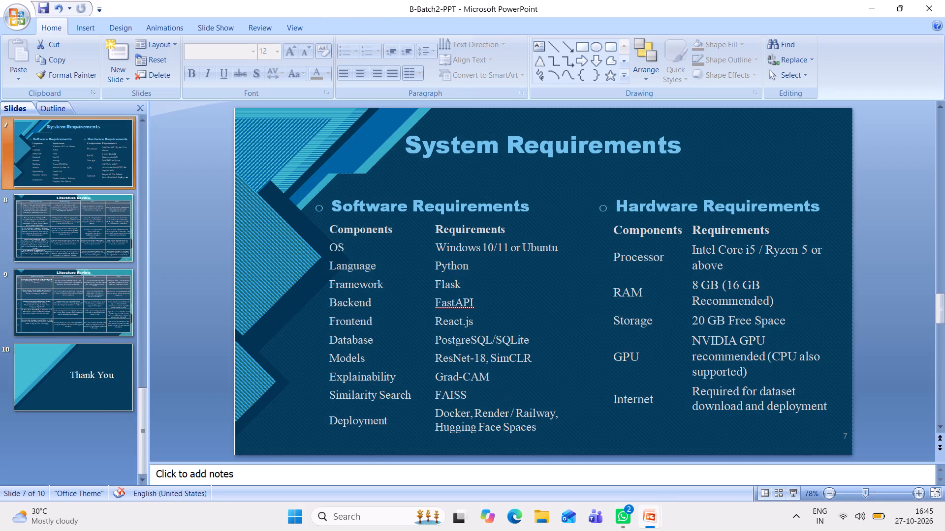
left_click(534, 341)
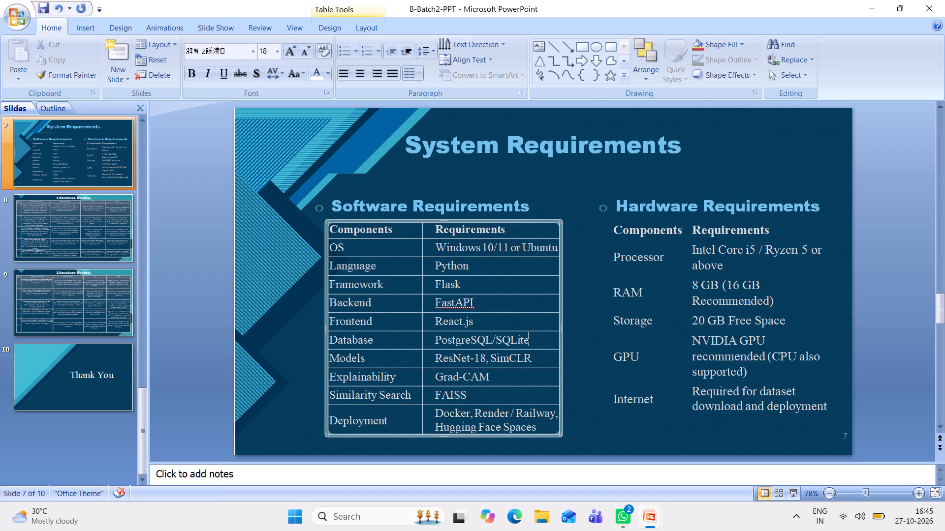
left_click(762, 330)
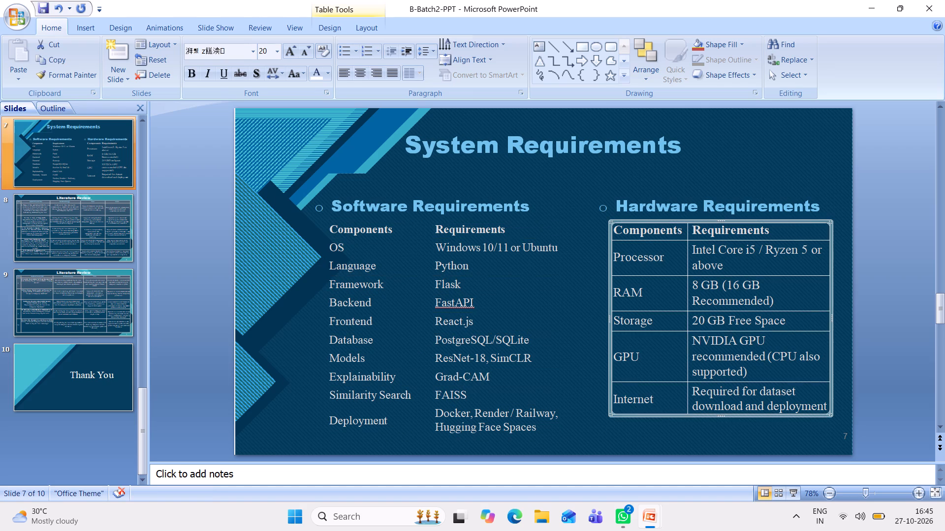
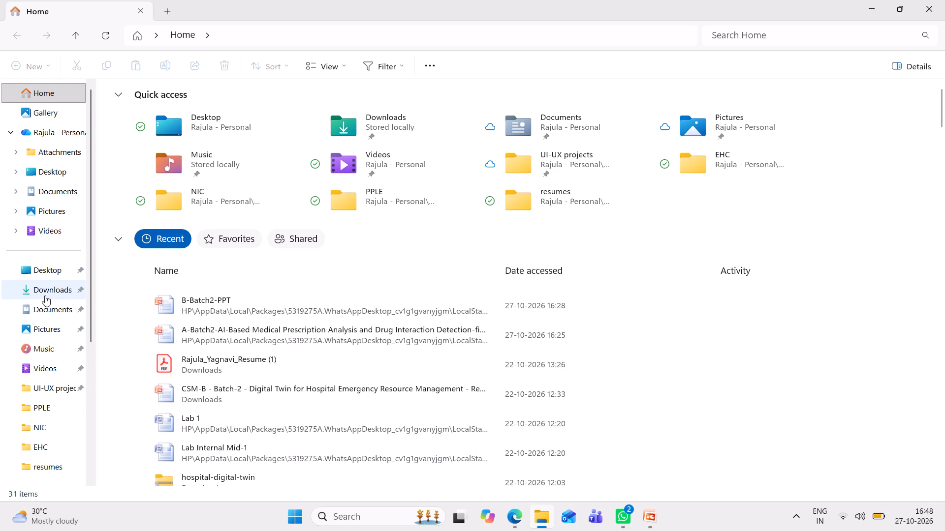
left_click(32, 306)
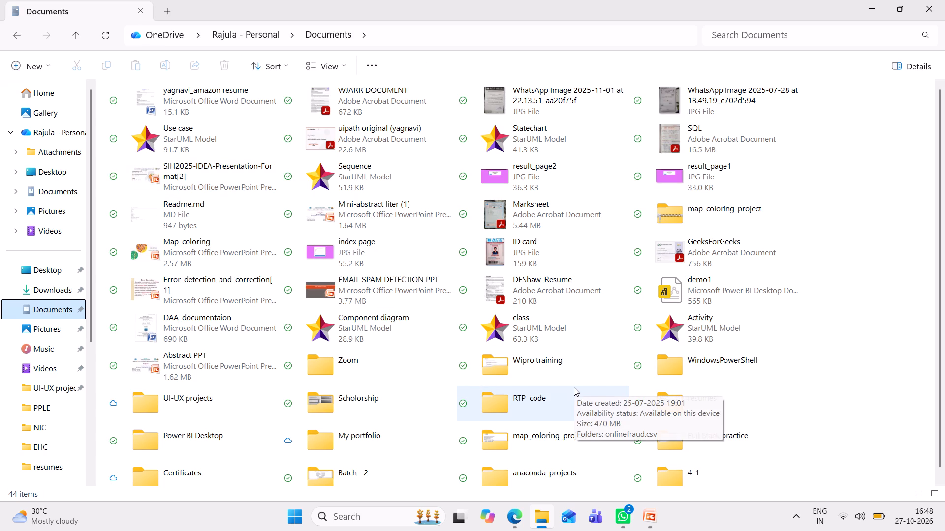
scroll(728, 429, "down", 4)
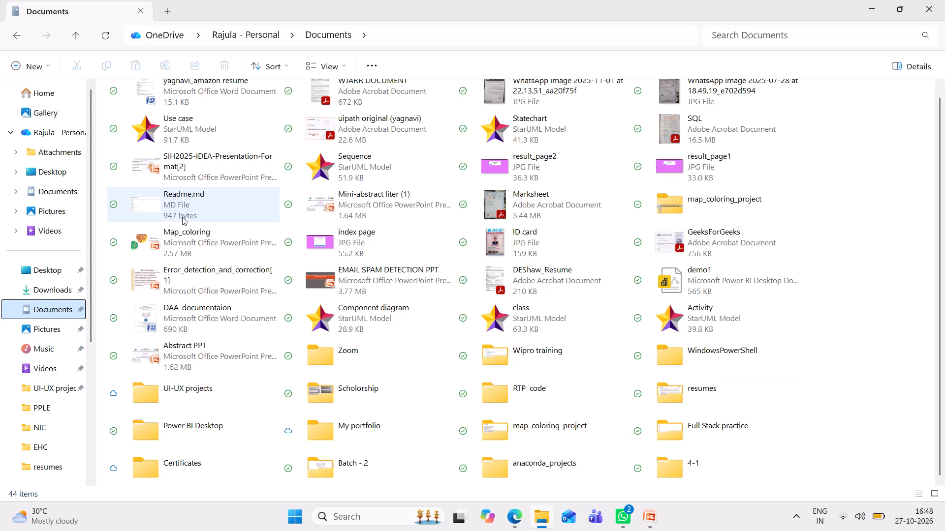
scroll(391, 328, "down", 7)
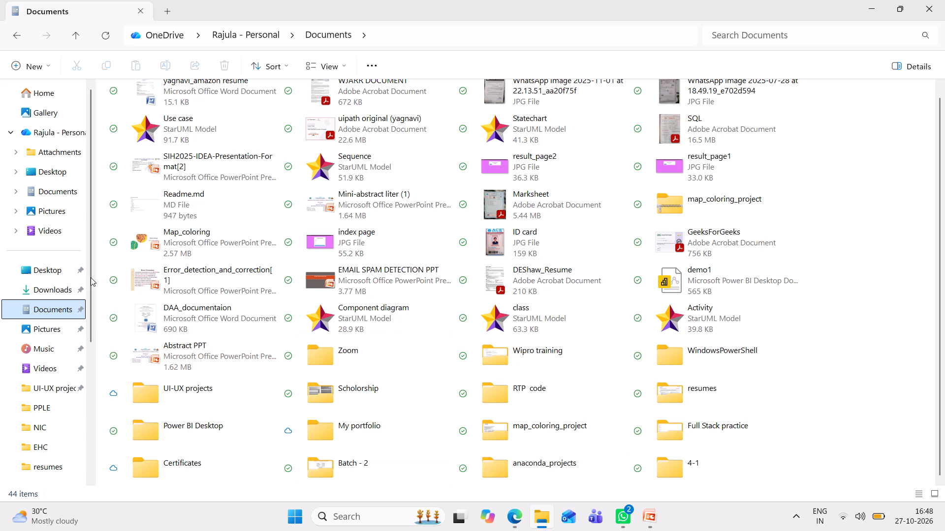
double_click(38, 292)
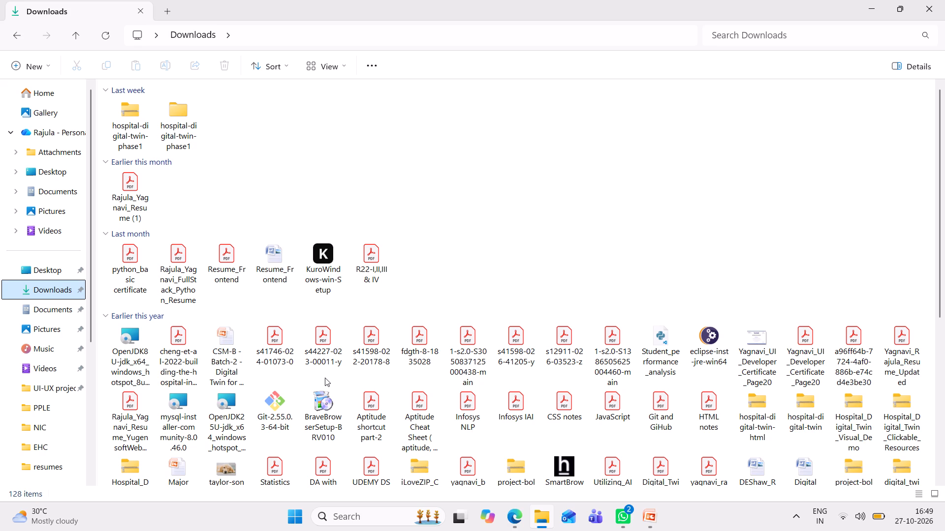
scroll(325, 378, "down", 5)
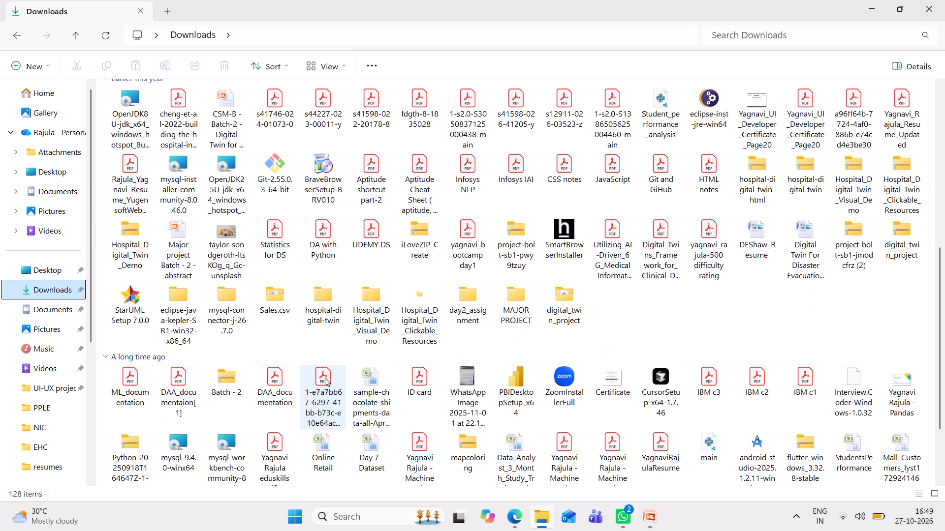
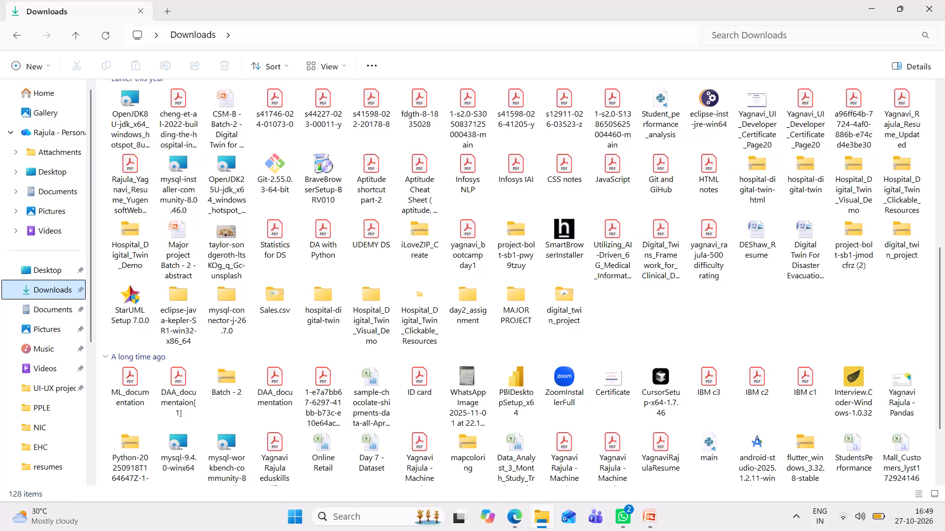
Open the "Major project Batch - 2 - abstract" presentation from Downloads and copy the main paragraph of its Abstract slide.
double_click(167, 259)
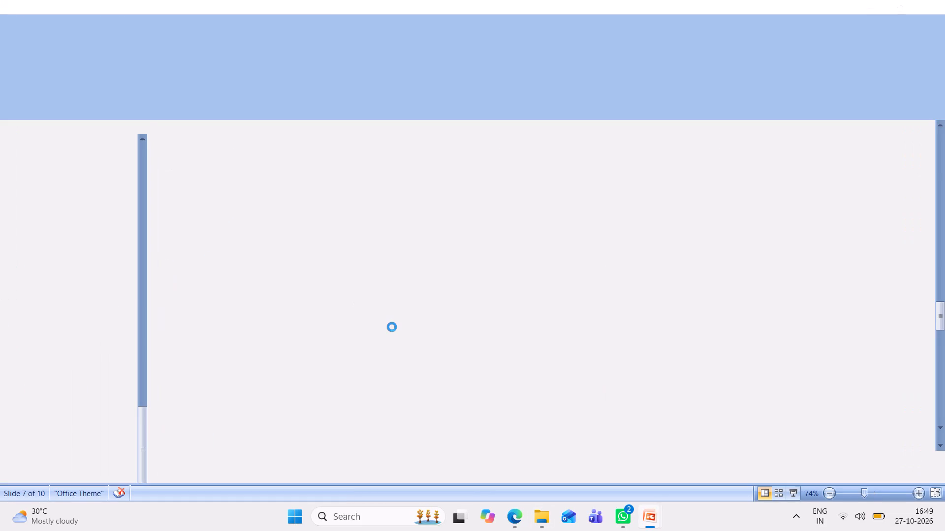
left_click(91, 239)
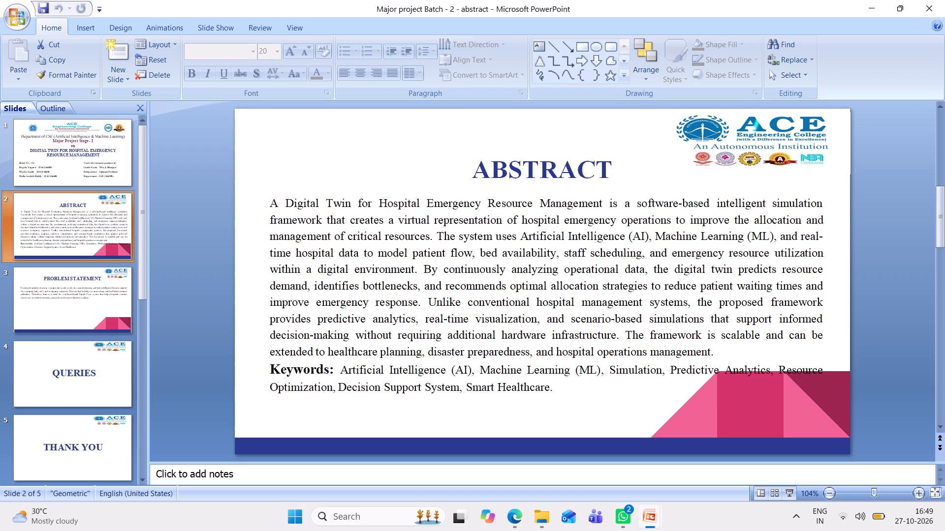
left_click_drag(716, 349, 272, 210)
key("ctrl+c")
left_click(535, 269)
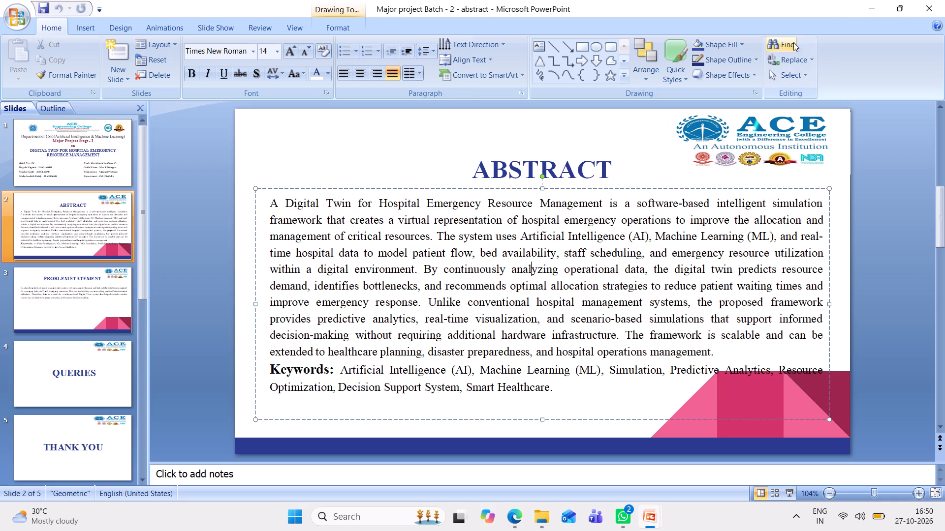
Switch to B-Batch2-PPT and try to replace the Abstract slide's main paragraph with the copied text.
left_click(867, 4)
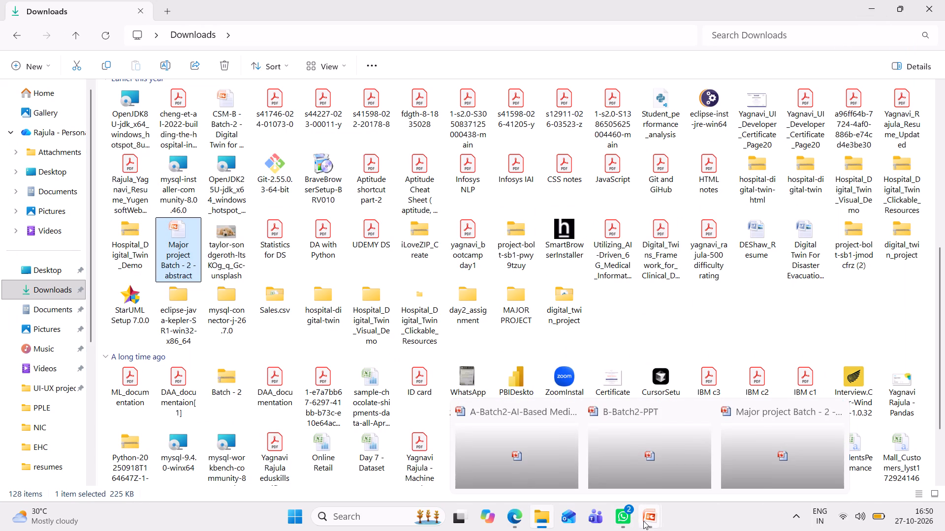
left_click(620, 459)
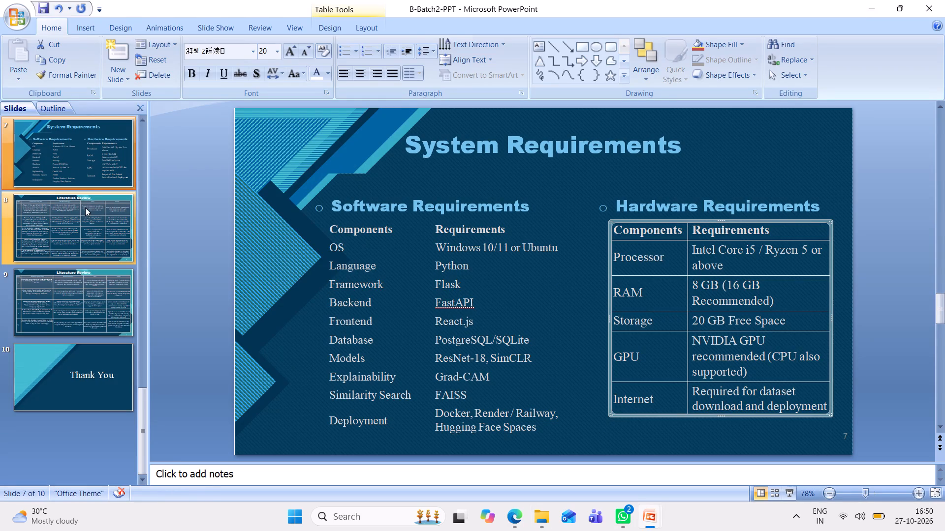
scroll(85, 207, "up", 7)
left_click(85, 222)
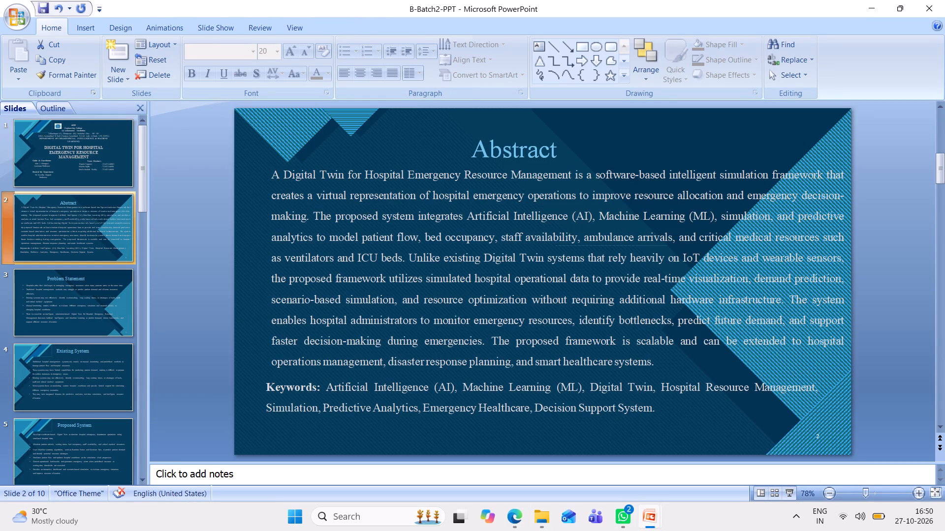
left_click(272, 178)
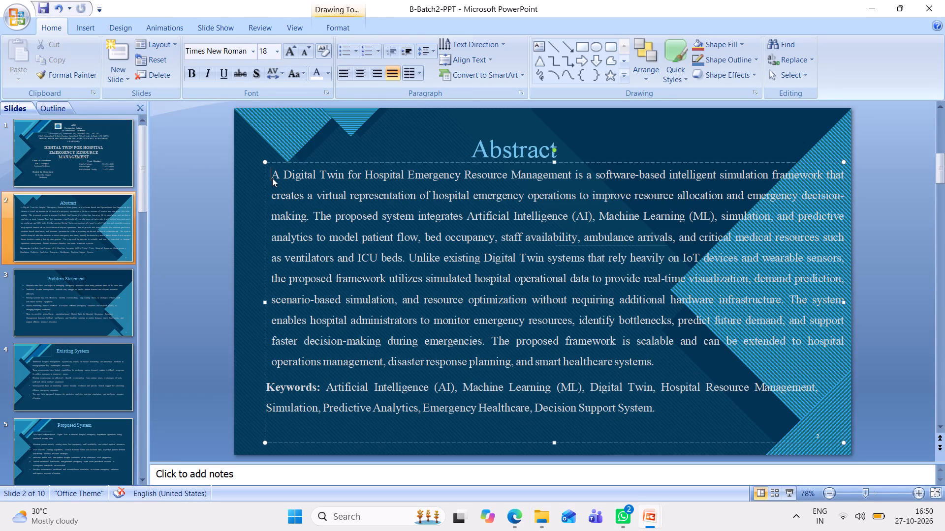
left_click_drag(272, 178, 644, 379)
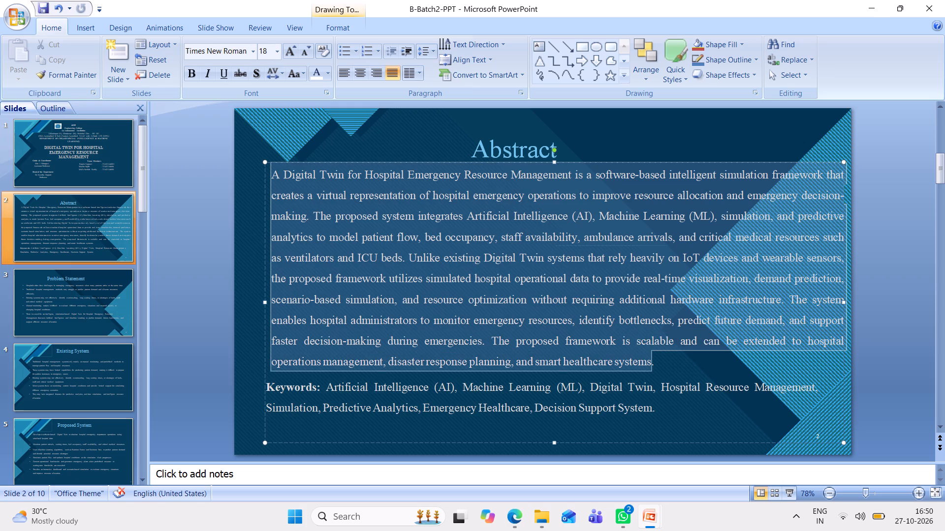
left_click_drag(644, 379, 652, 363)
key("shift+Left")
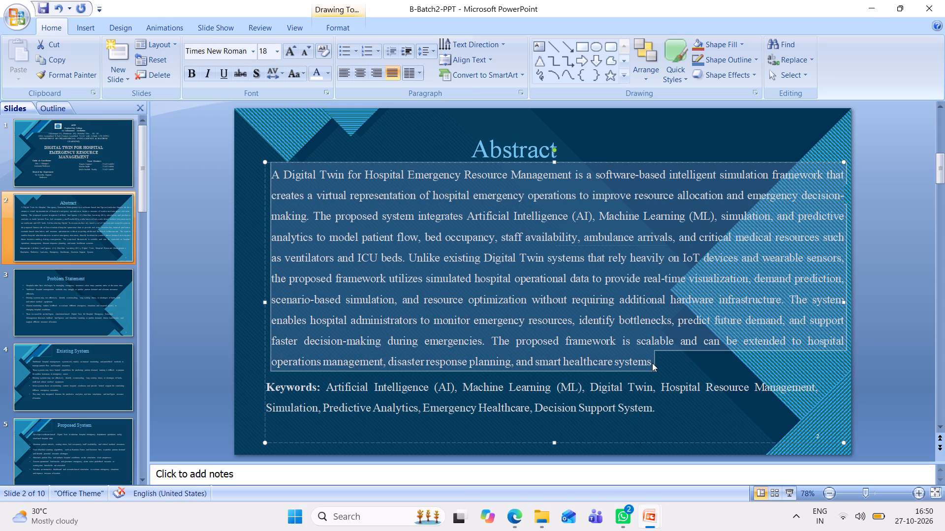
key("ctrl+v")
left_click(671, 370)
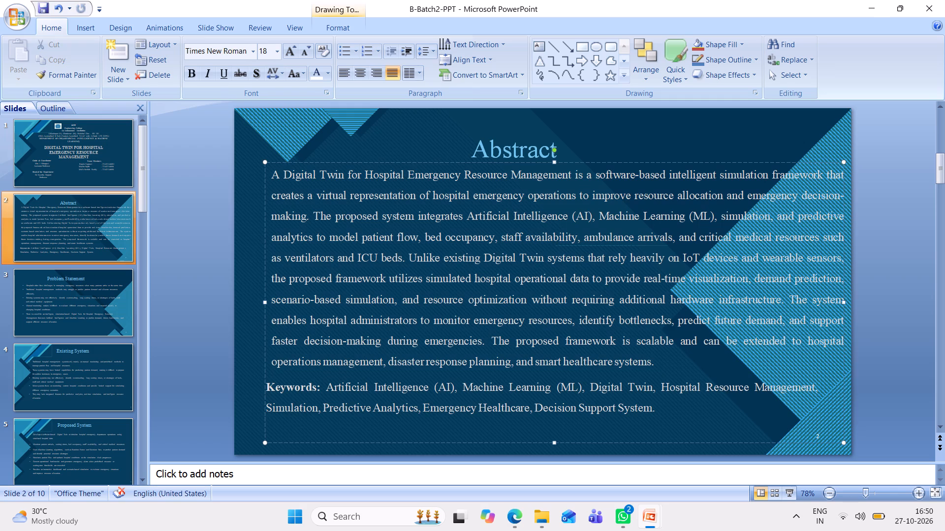
Undo the last two edits in the Literature Review table, redo one of them, and return to the Abstract slide.
key("ctrl+z")
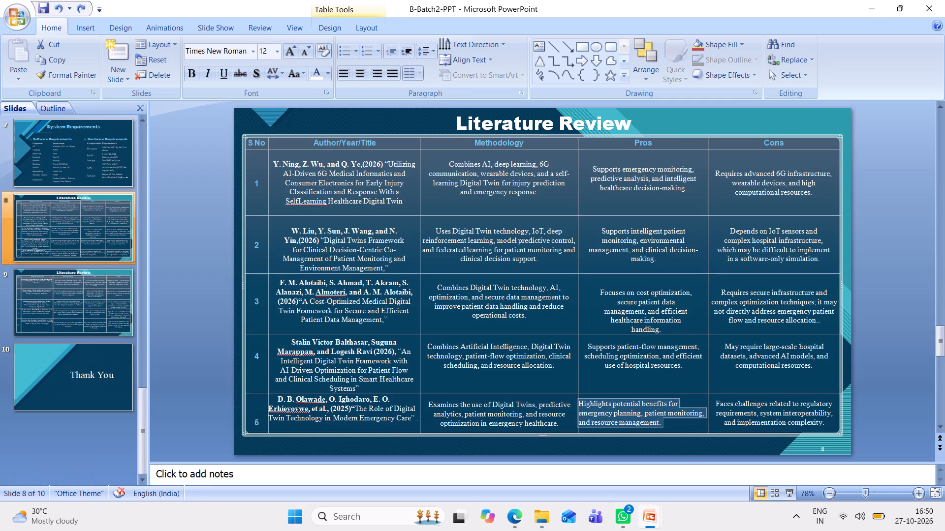
key("ctrl+z")
key("ctrl+y")
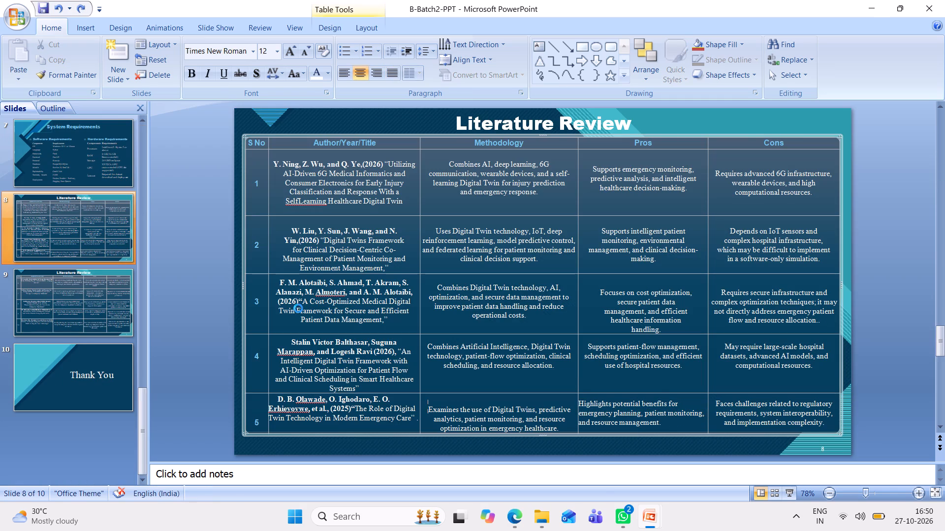
scroll(93, 233, "up", 11)
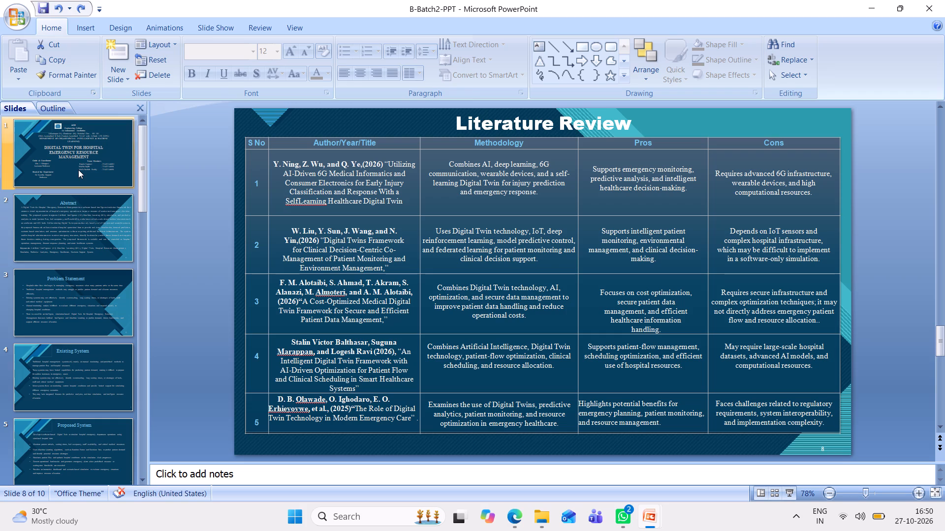
left_click(74, 205)
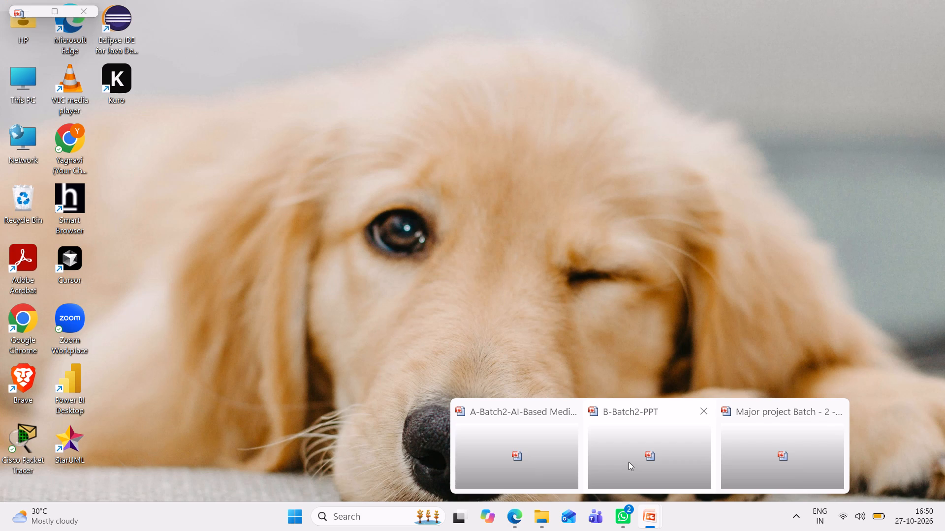
Copy the whole abstract paragraph above the keywords again from the "Major project Batch - 2 - abstract" presentation.
left_click(756, 457)
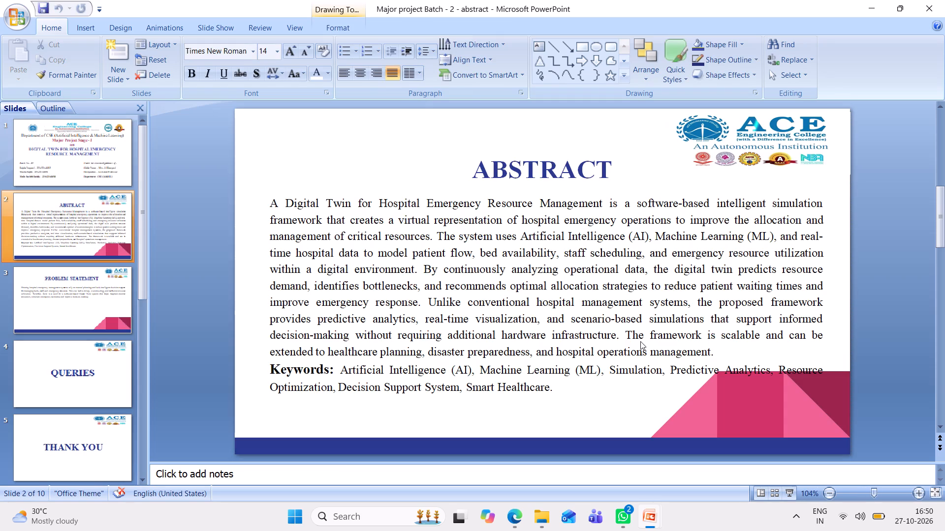
left_click_drag(722, 356, 284, 199)
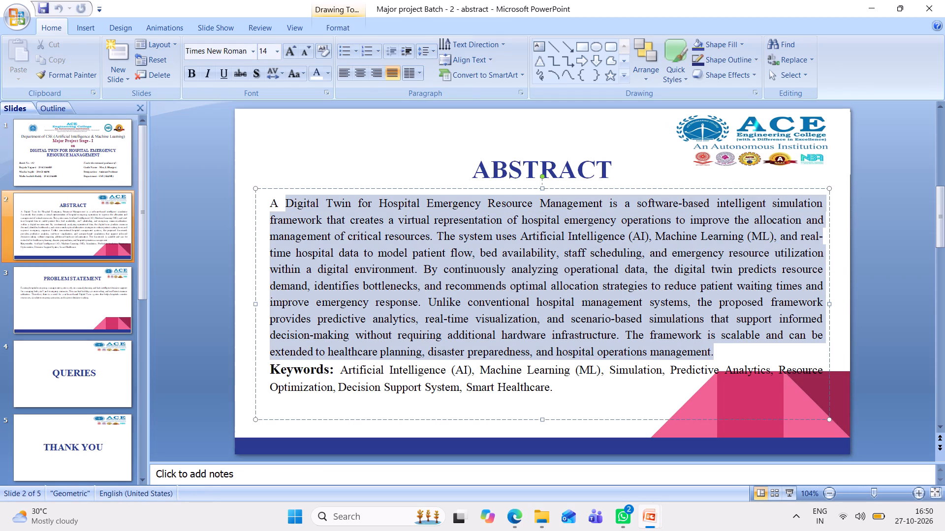
left_click_drag(284, 199, 274, 201)
key("ctrl+c")
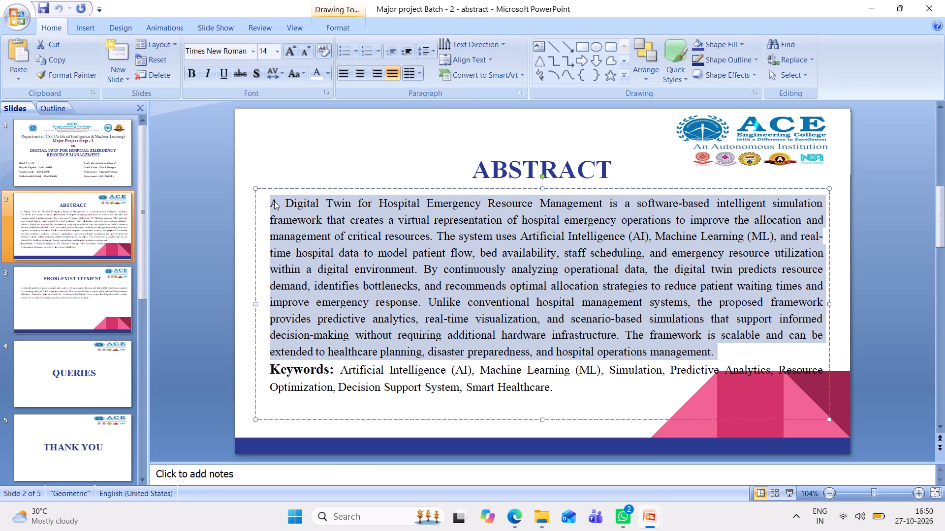
key("ctrl+c")
right_click(274, 201)
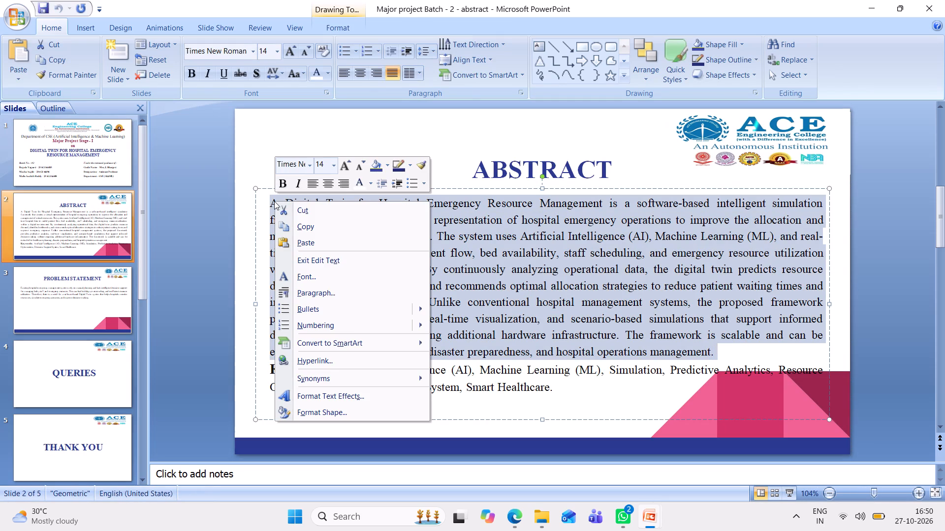
left_click(346, 224)
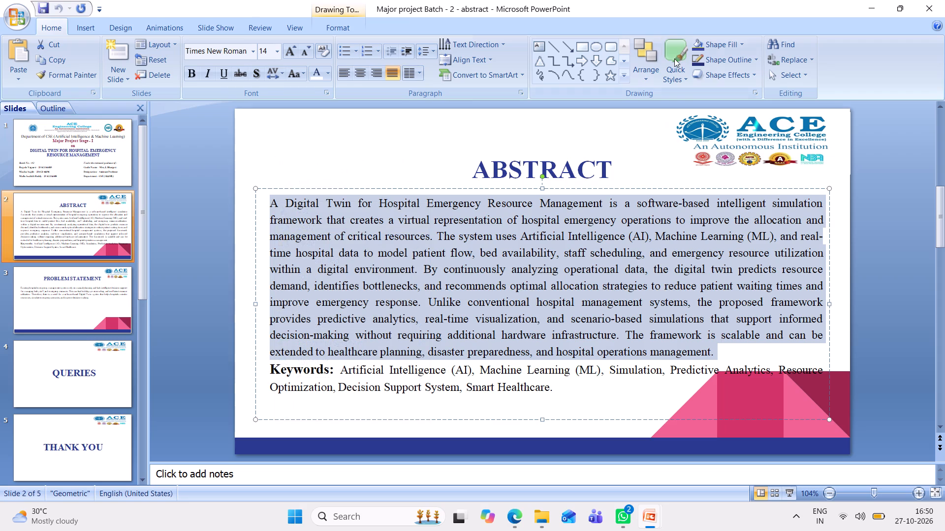
Replace the abstract paragraph above the keywords in B-Batch2-PPT with the copied version.
left_click(868, 0)
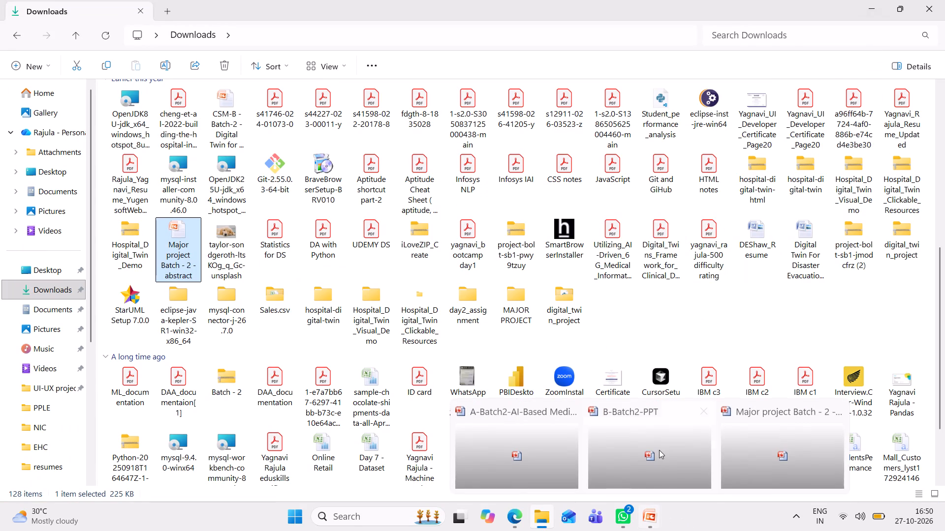
left_click(659, 449)
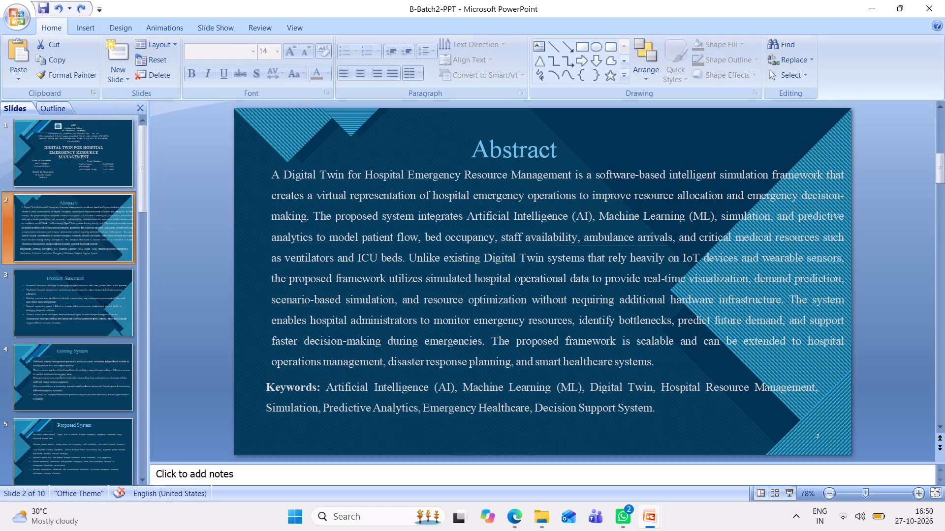
left_click_drag(658, 361, 416, 233)
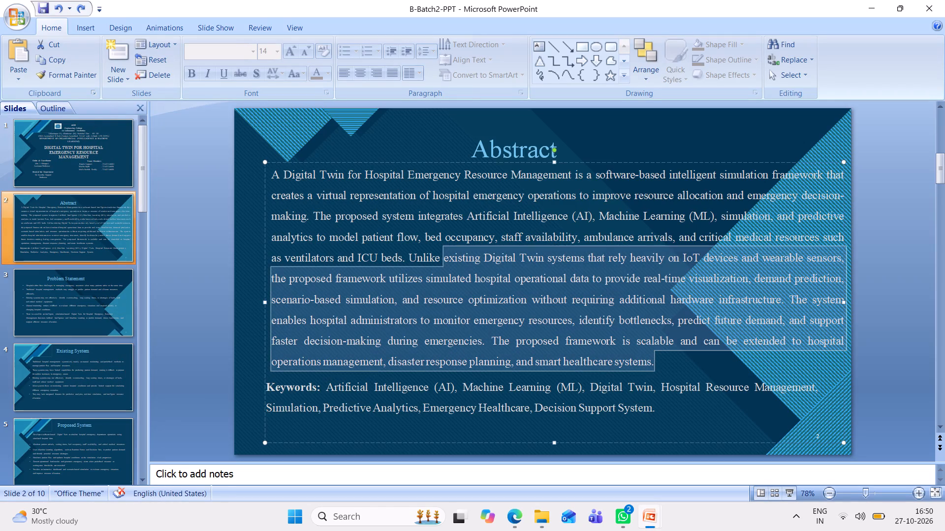
left_click_drag(416, 233, 274, 169)
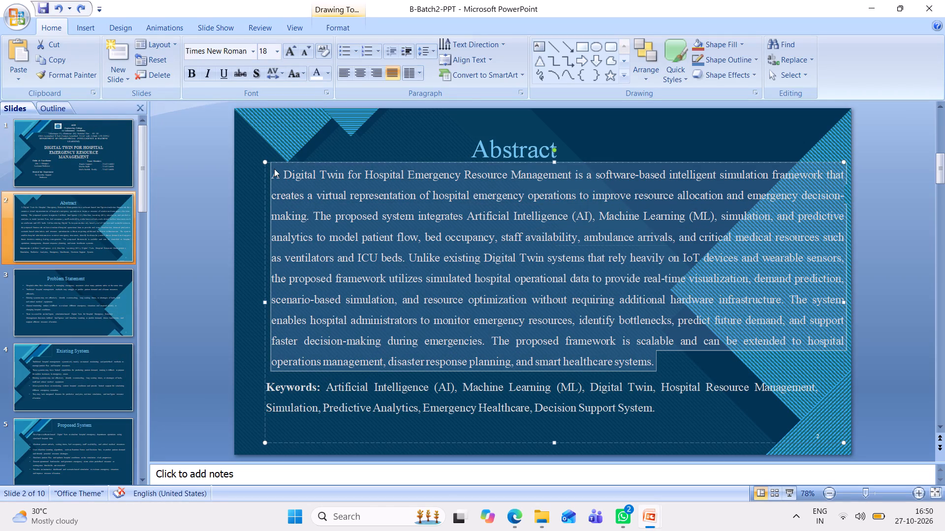
key("ctrl+v")
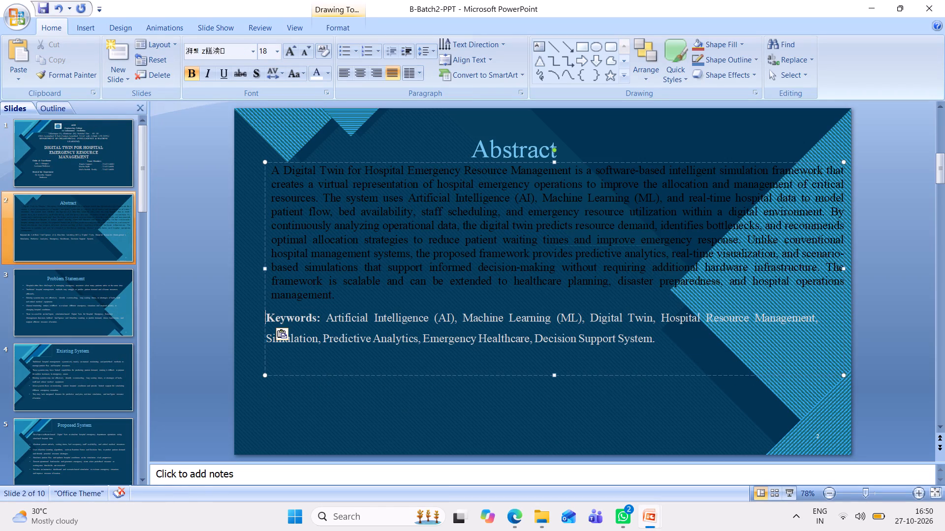
Format the pasted abstract paragraph with white text and 1.5 line spacing.
left_click(343, 302)
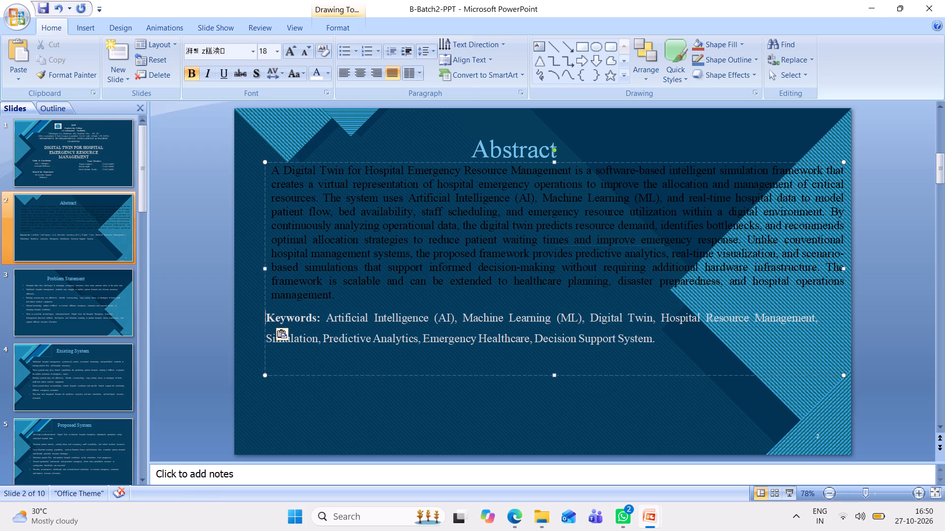
left_click(345, 268)
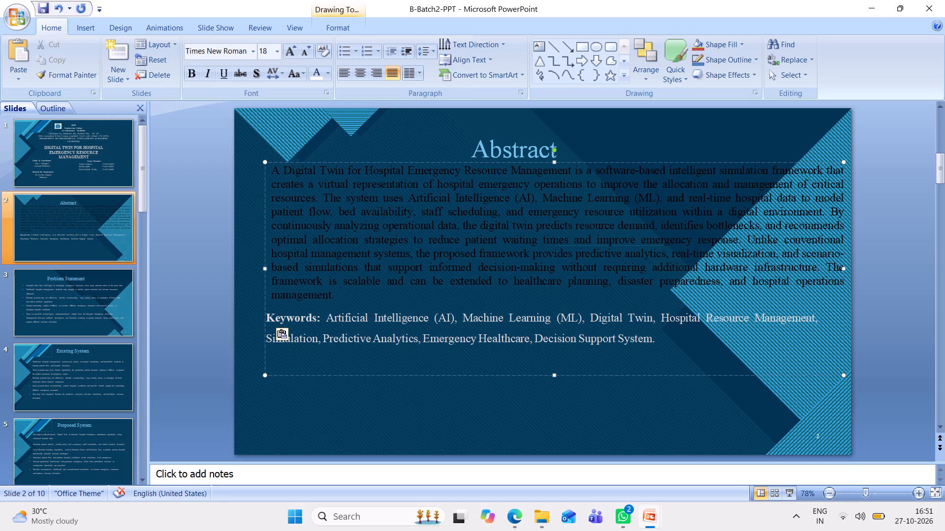
left_click_drag(338, 297, 280, 163)
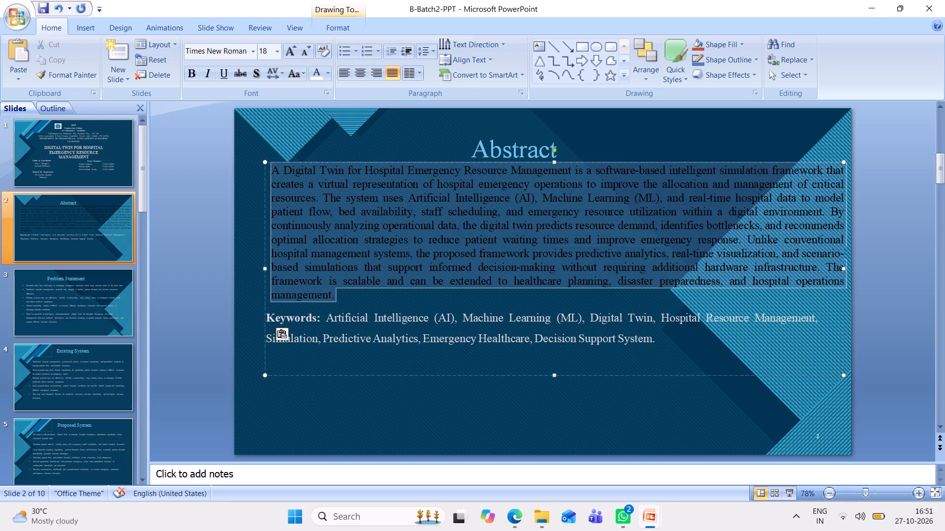
left_click_drag(280, 163, 273, 169)
left_click(327, 75)
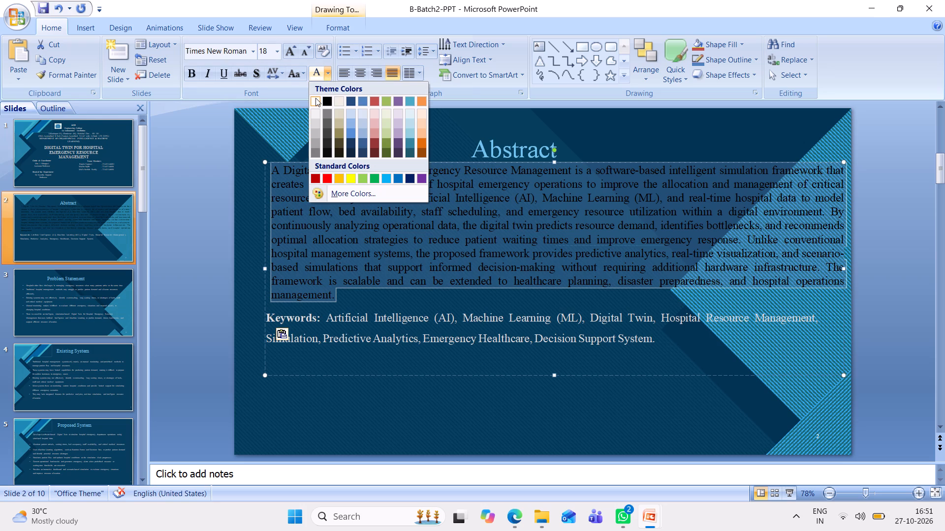
left_click(315, 98)
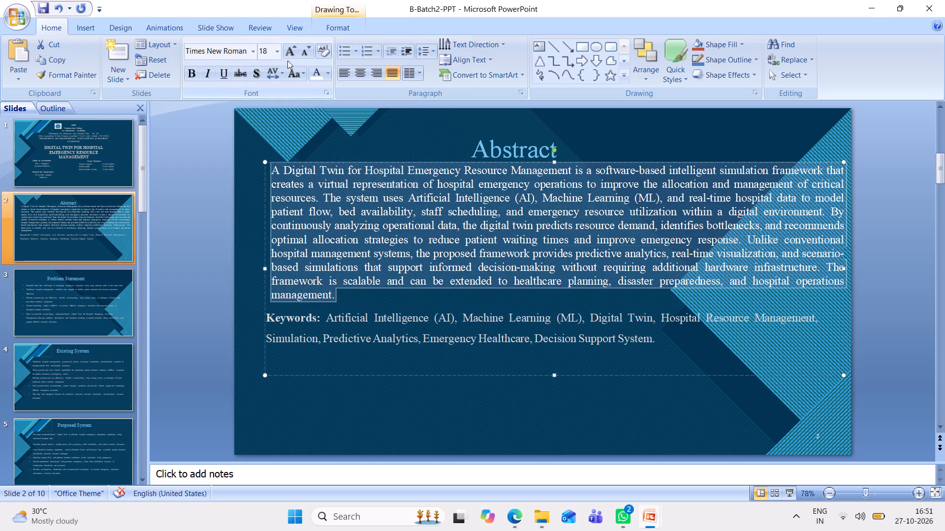
left_click(434, 53)
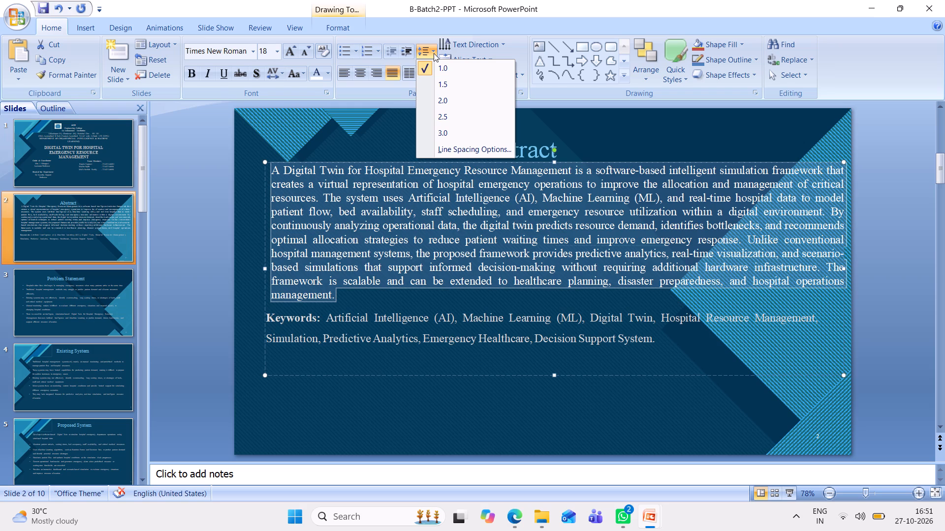
left_click(438, 81)
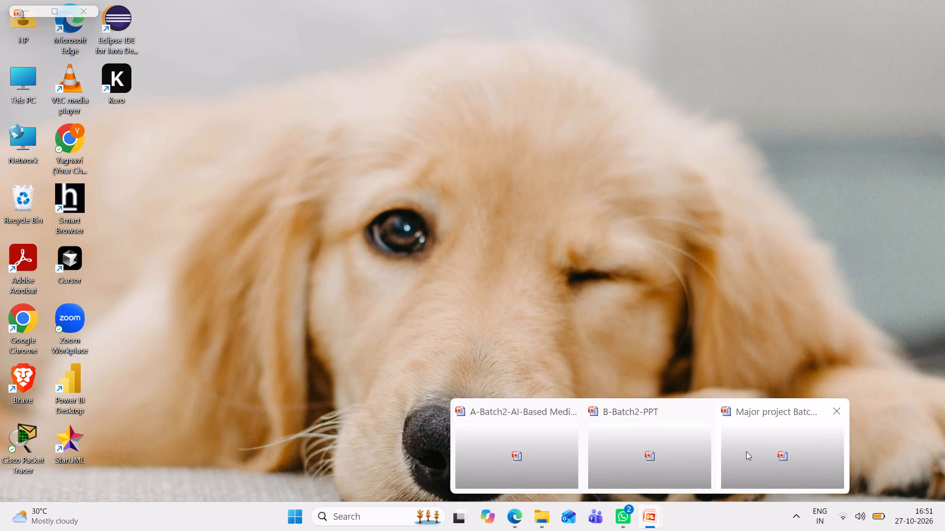
Switch to the "Major project Batch - 2 - abstract" presentation, check its abstract's line spacing, and look through its slides to the Problem Statement.
left_click(746, 451)
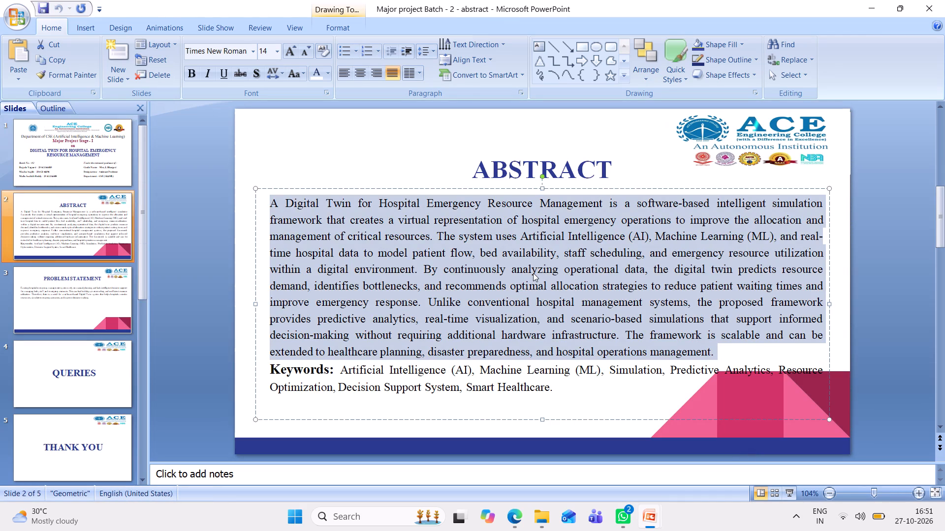
left_click(434, 52)
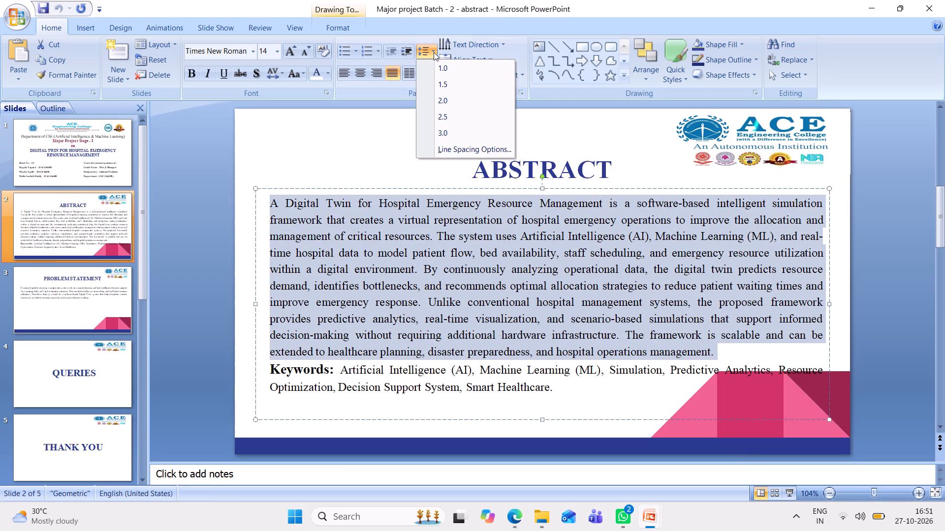
left_click(170, 283)
left_click(193, 281)
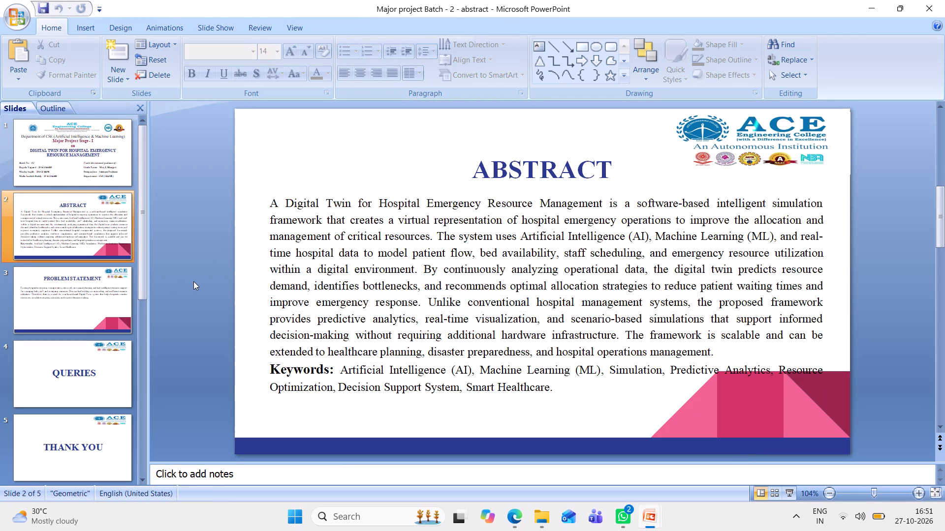
left_click(60, 297)
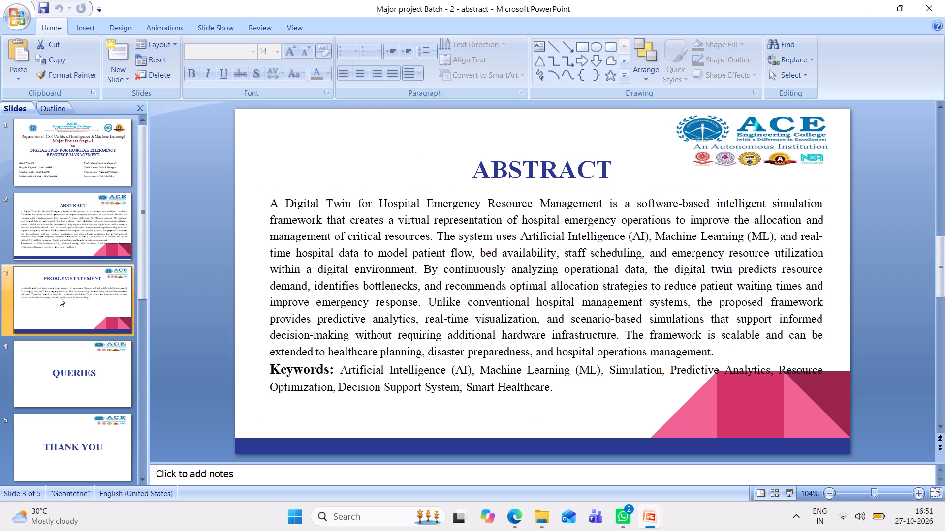
left_click(93, 357)
left_click(89, 238)
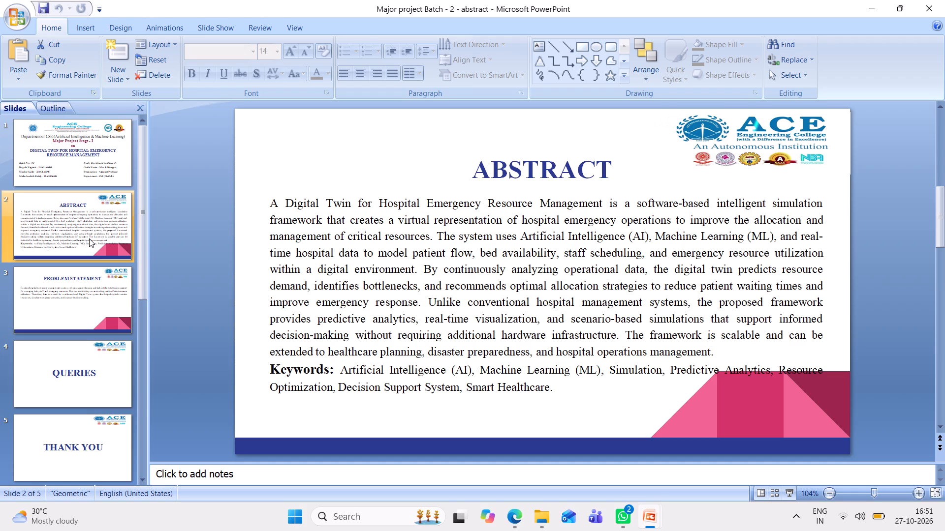
left_click(85, 316)
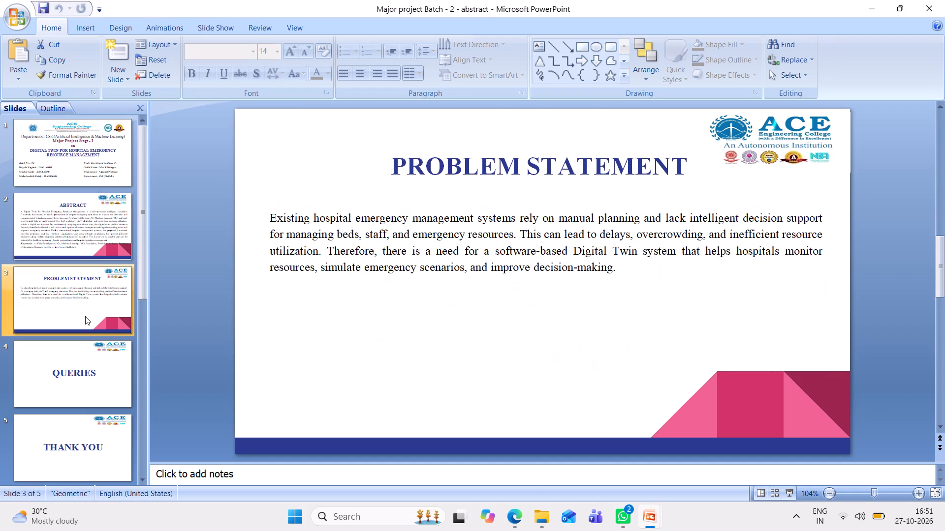
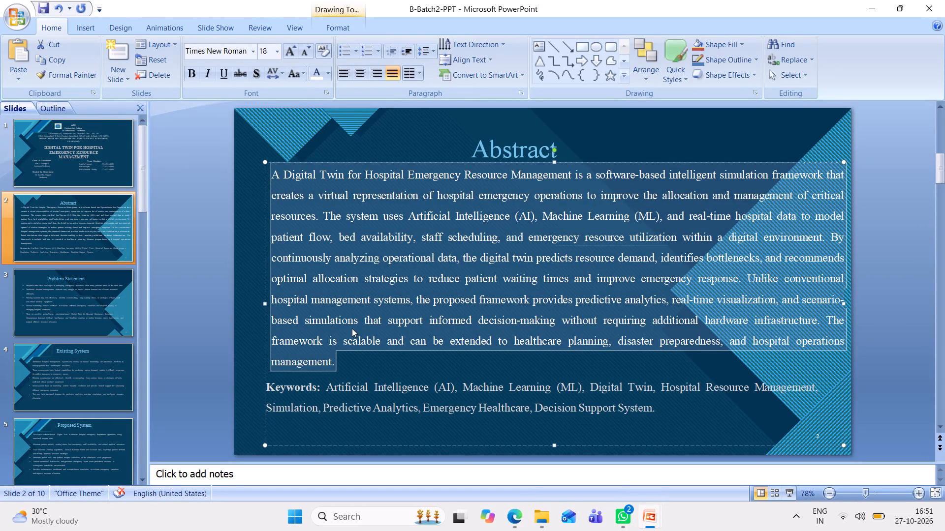
Check the line spacing of all the Problem Statement bullets in B-Batch2-PPT and look over the Existing System slide.
left_click(404, 393)
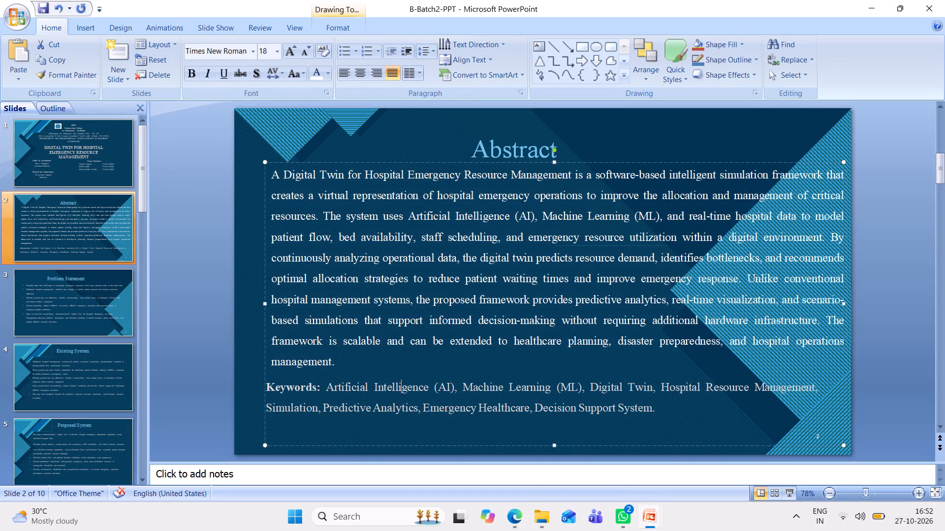
left_click(111, 301)
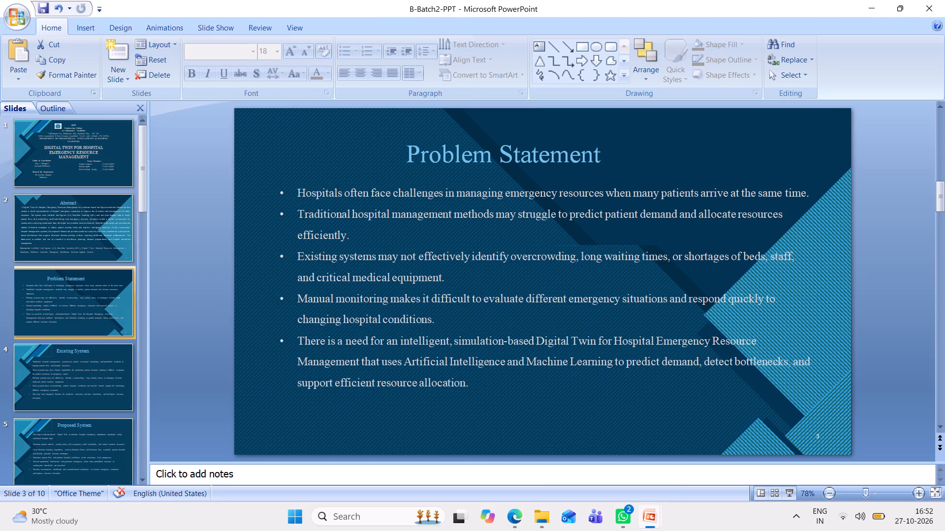
left_click(477, 387)
left_click(431, 330)
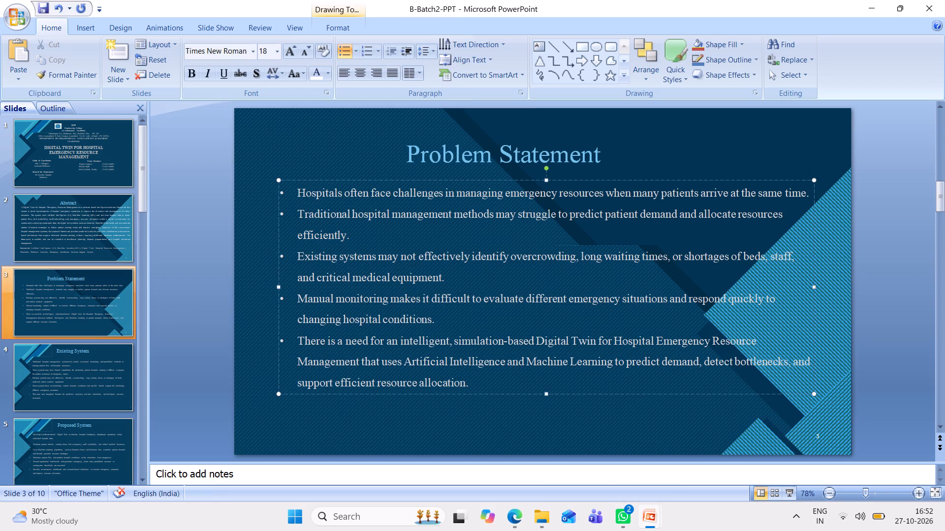
left_click_drag(475, 385, 394, 303)
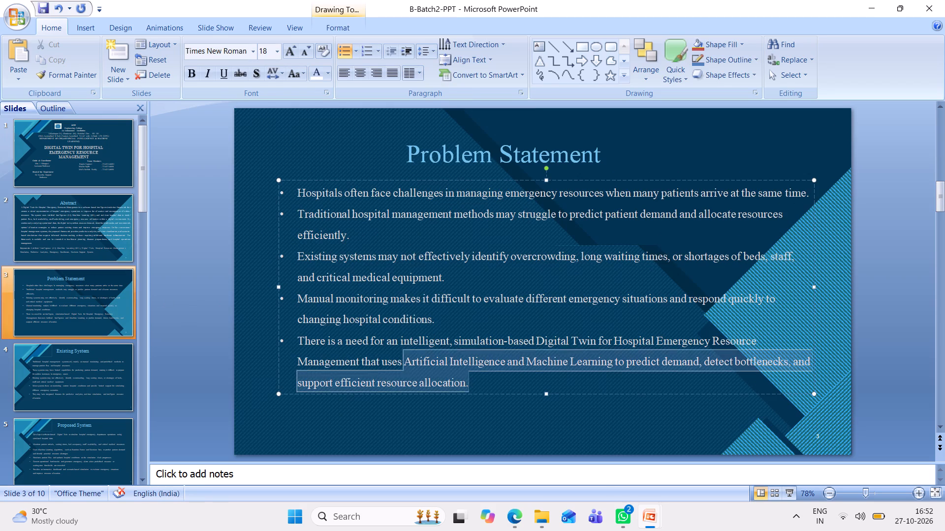
left_click_drag(394, 303, 308, 196)
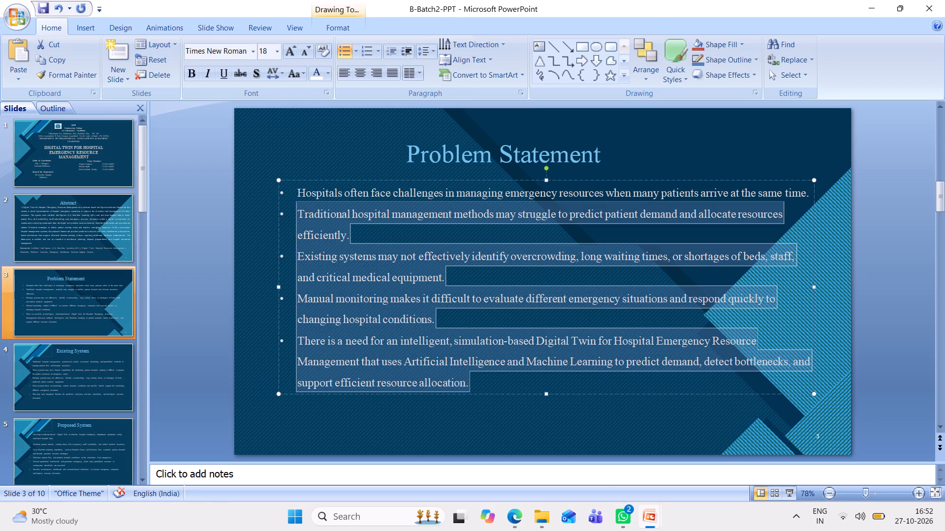
left_click_drag(308, 196, 305, 168)
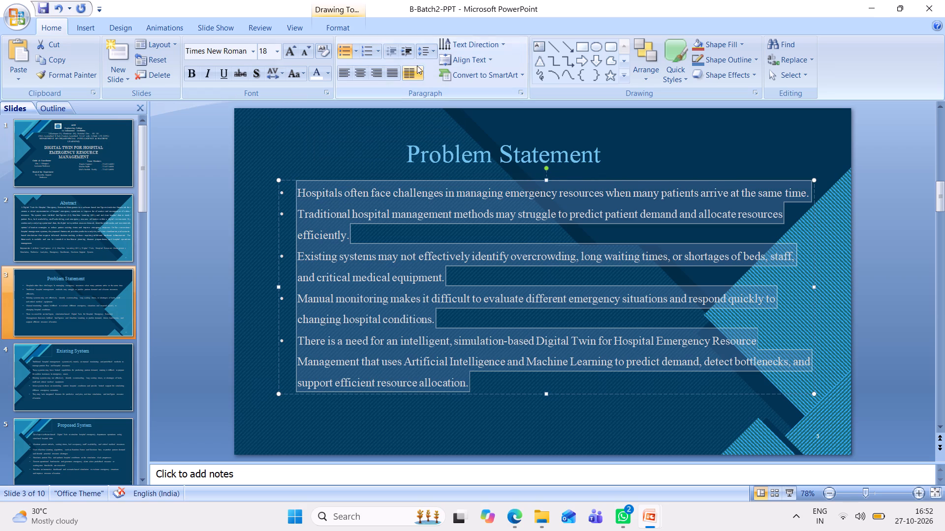
left_click(434, 55)
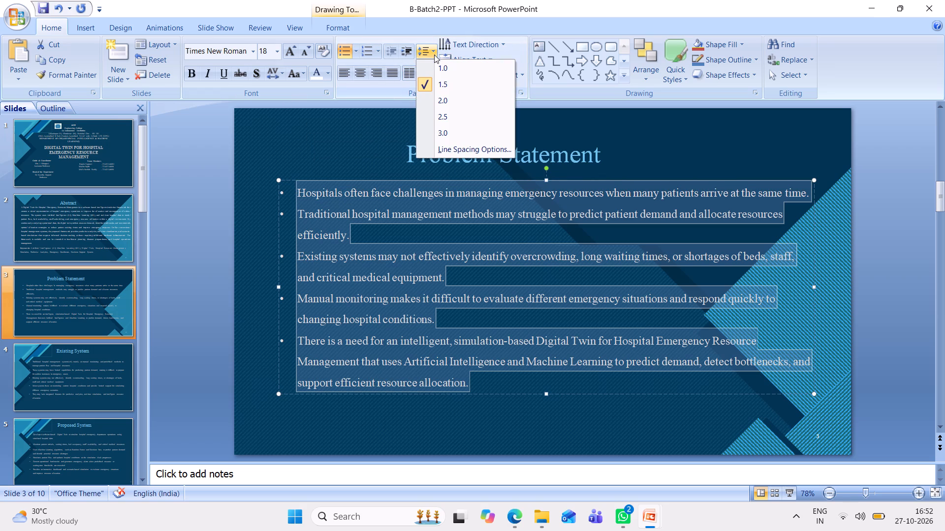
left_click(185, 232)
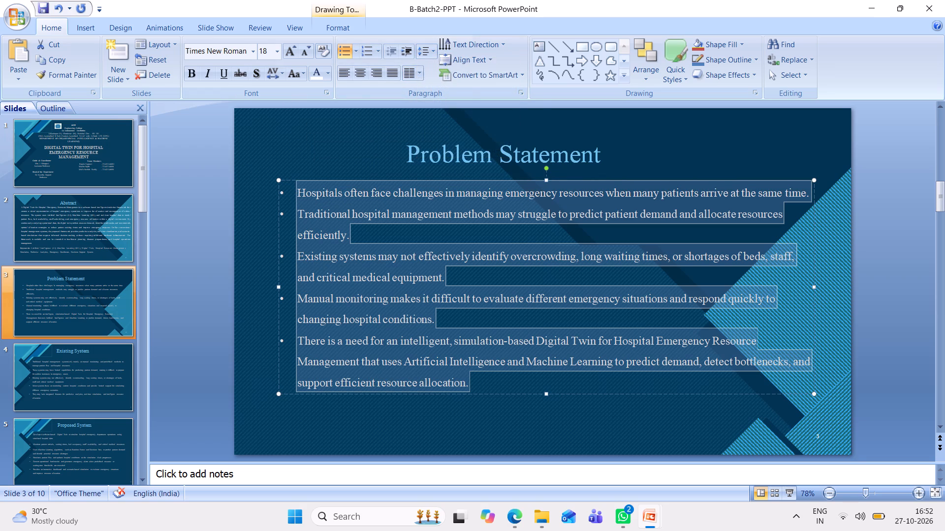
left_click(272, 313)
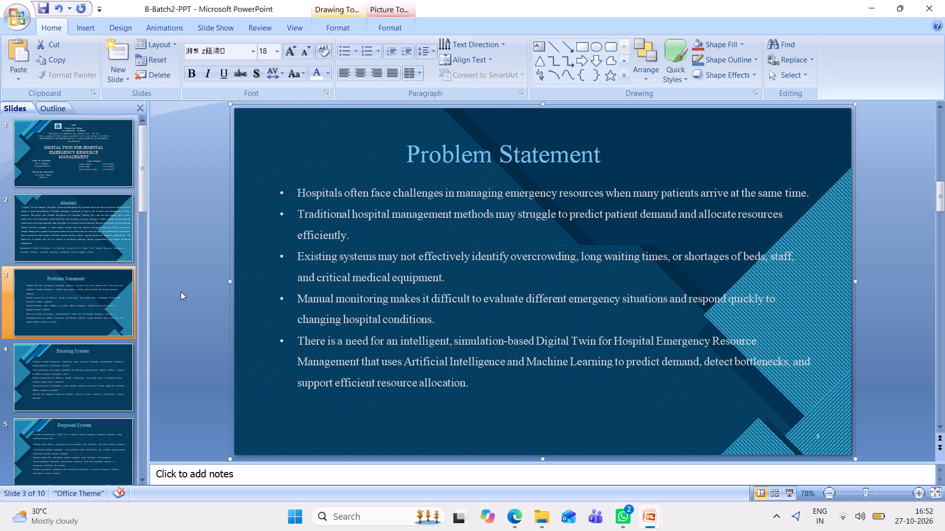
left_click(103, 347)
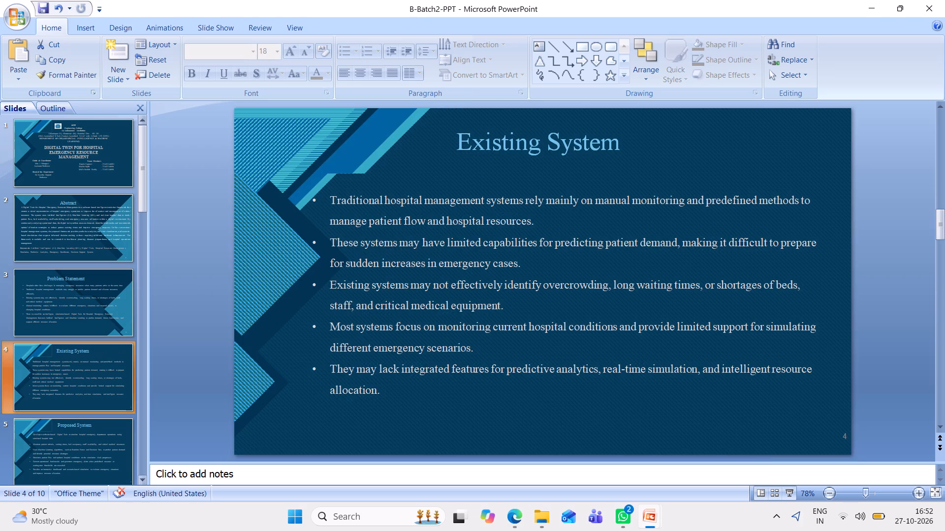
left_click(504, 380)
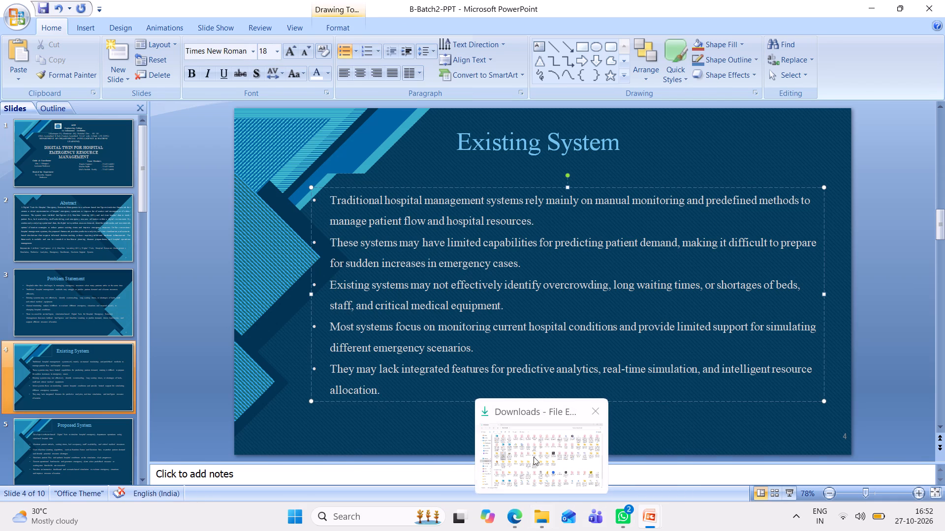
Open the "CSM-B - Batch-2 - Digital Twin for Hospital Emergency Resource Management - Review2" presentation from Downloads, read its Problem Statement slide, and close it.
left_click(534, 457)
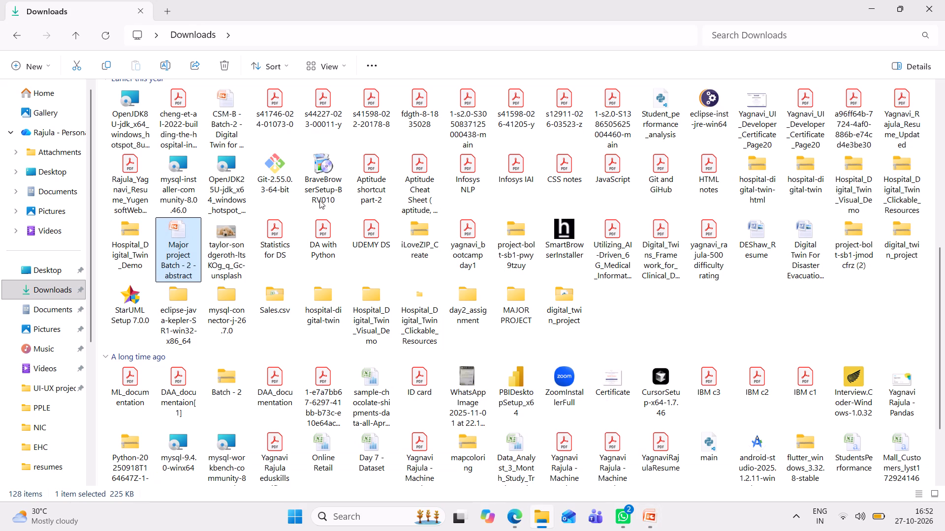
double_click(229, 132)
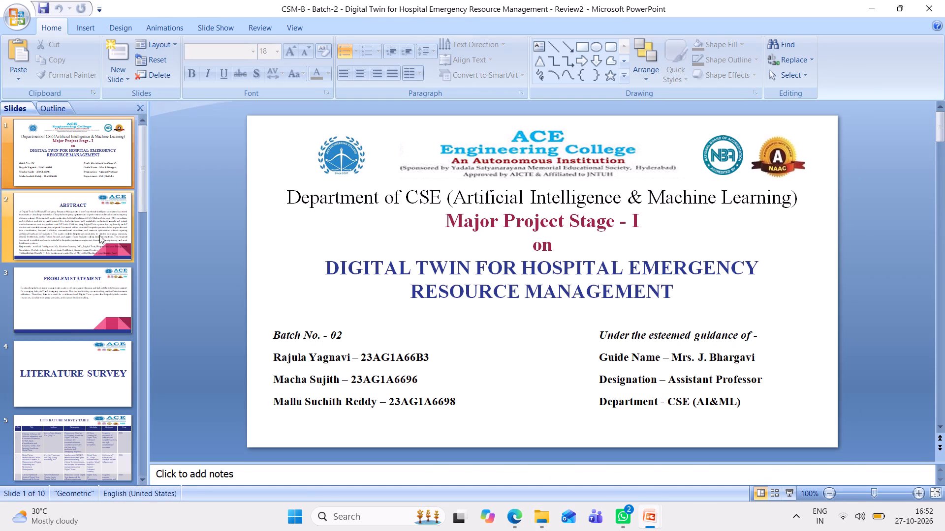
scroll(73, 374, "down", 1)
scroll(73, 374, "up", 6)
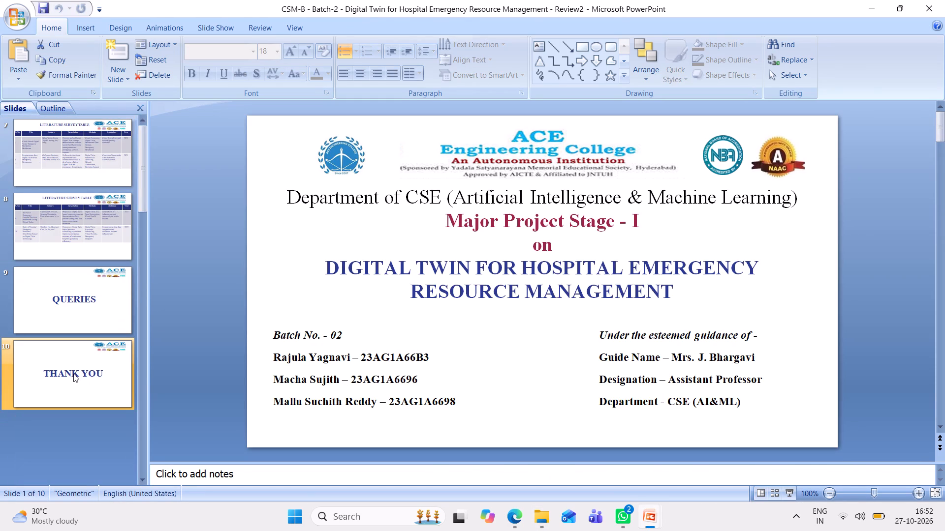
left_click(86, 296)
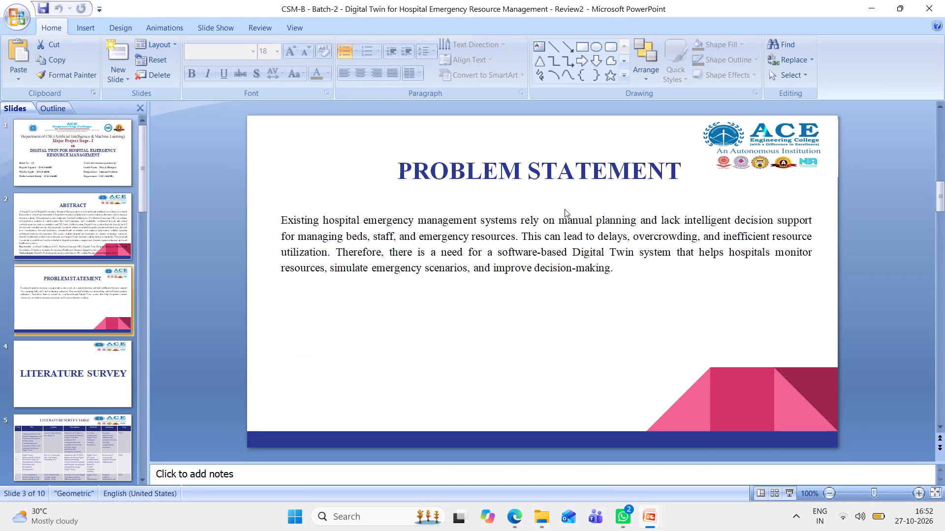
left_click(944, 0)
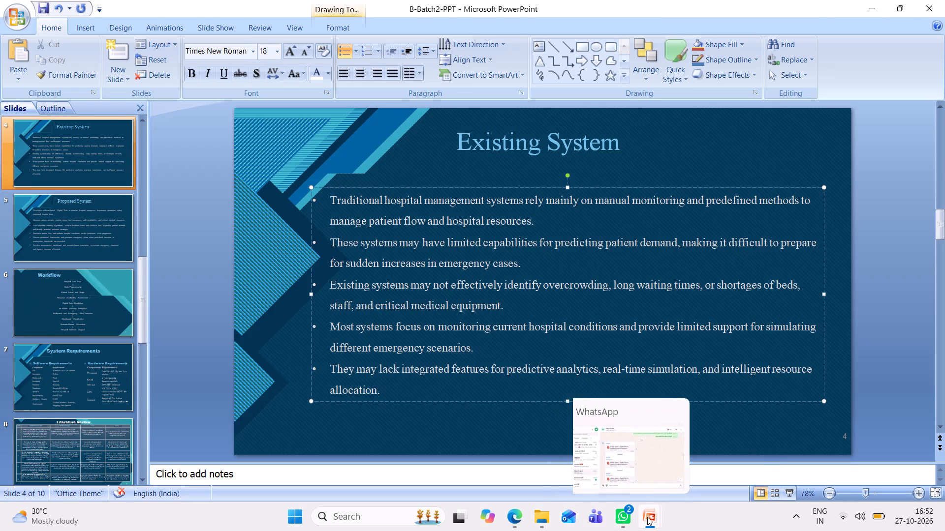
Switch to the A-Batch2 medical prescription reference deck and examine its Problem Statement, Existing System, Limitations and Literature Survey slides.
left_click(536, 449)
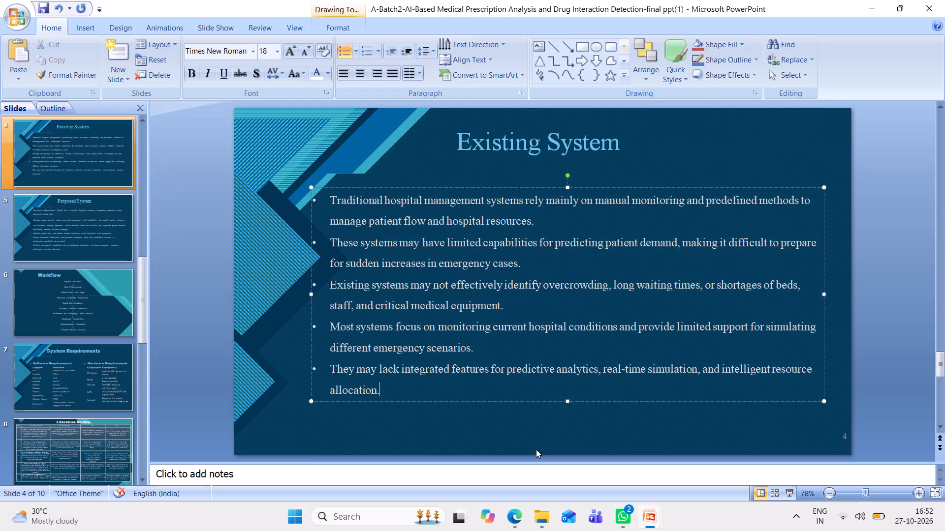
scroll(77, 294, "up", 13)
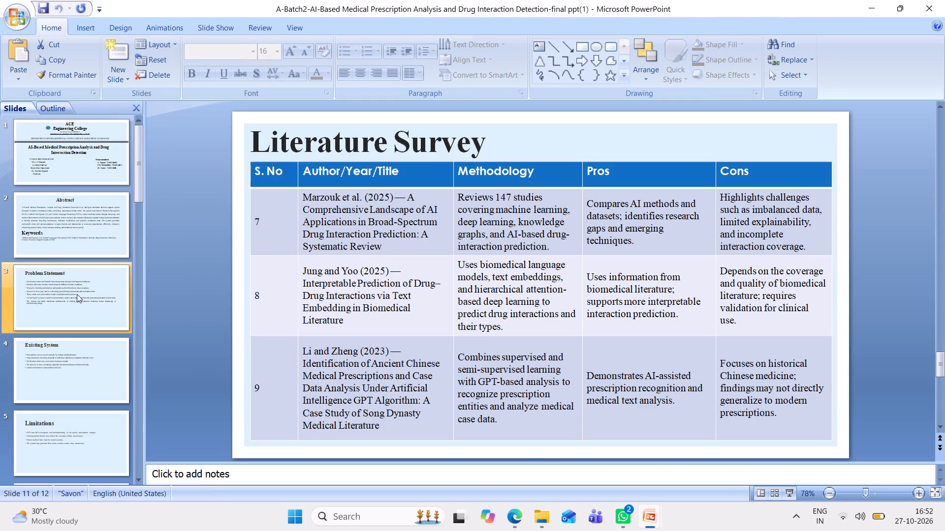
scroll(77, 294, "up", 2)
left_click(79, 230)
left_click(89, 292)
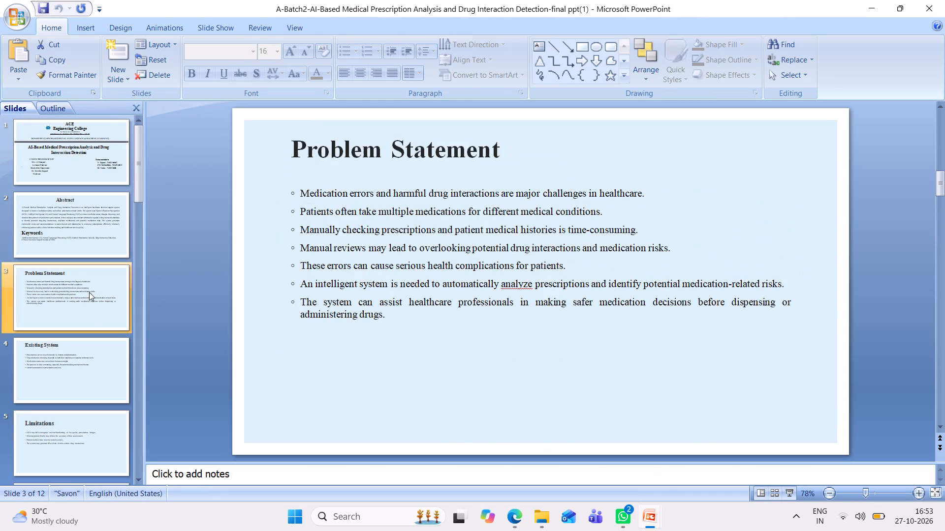
left_click(92, 352)
left_click(90, 425)
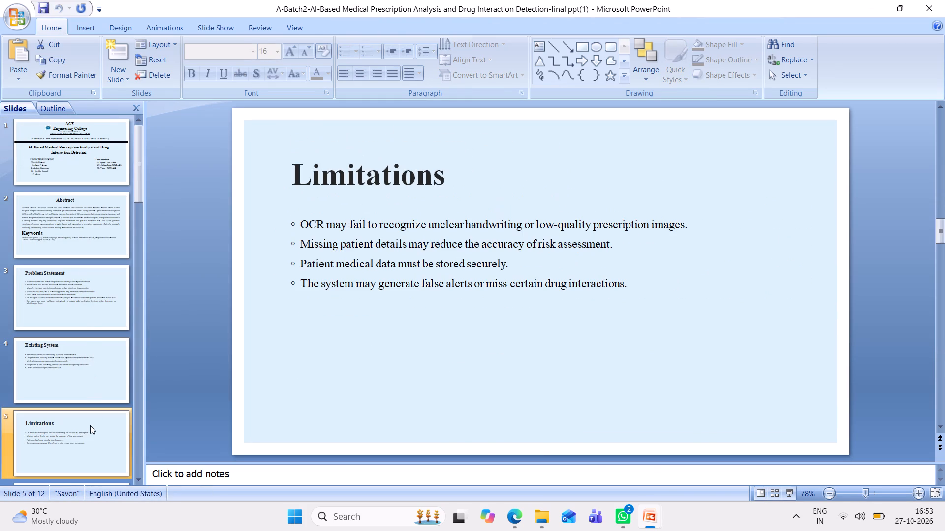
scroll(90, 425, "down", 4)
left_click(93, 310)
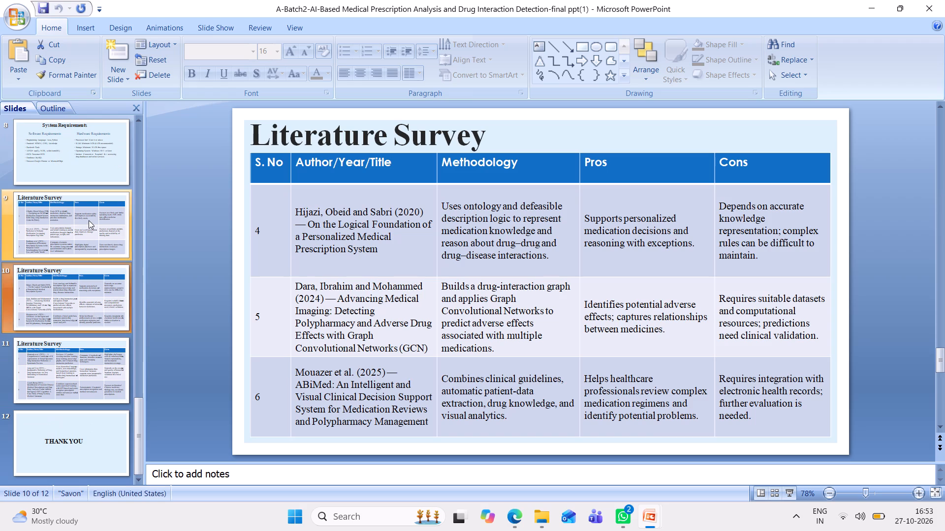
left_click(89, 220)
left_click(99, 365)
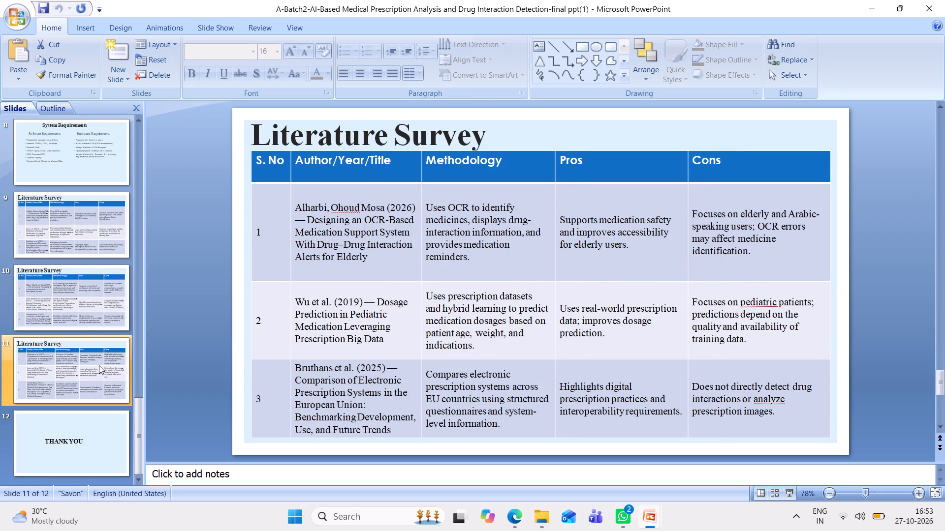
scroll(99, 365, "up", 15)
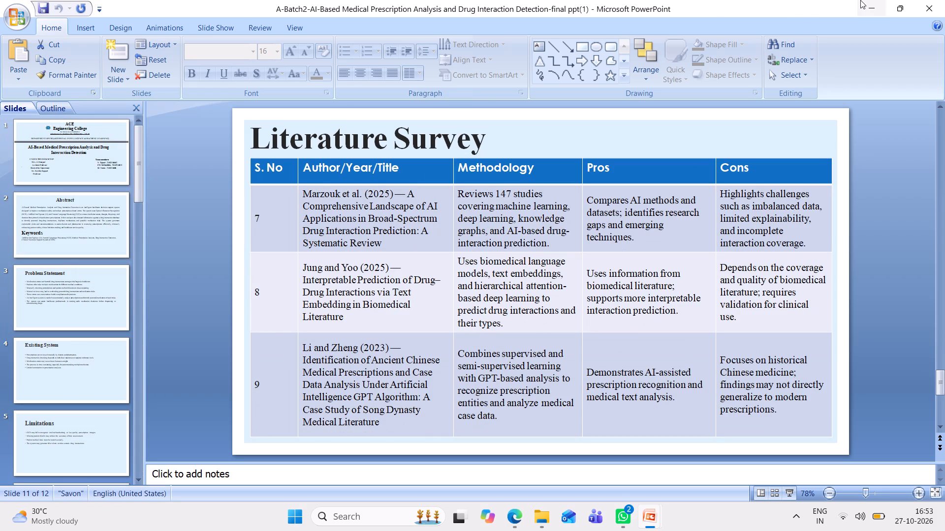
left_click(860, 0)
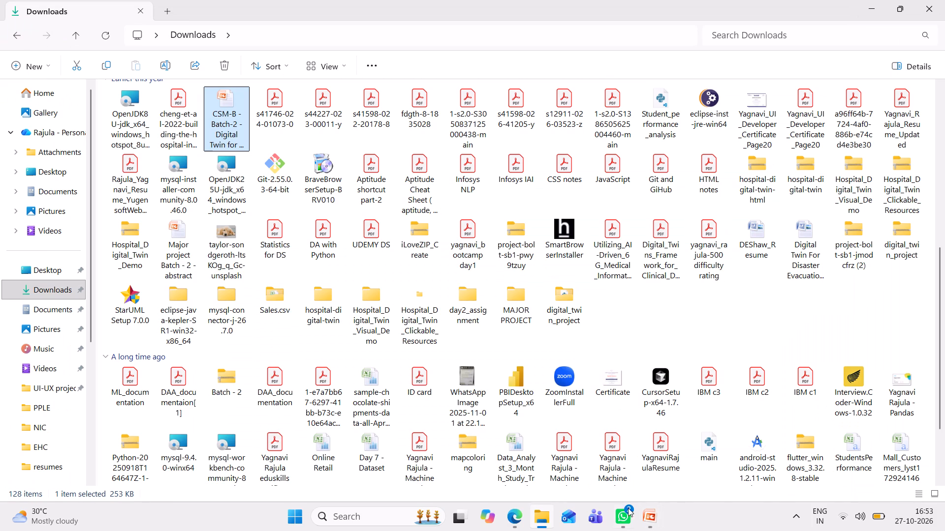
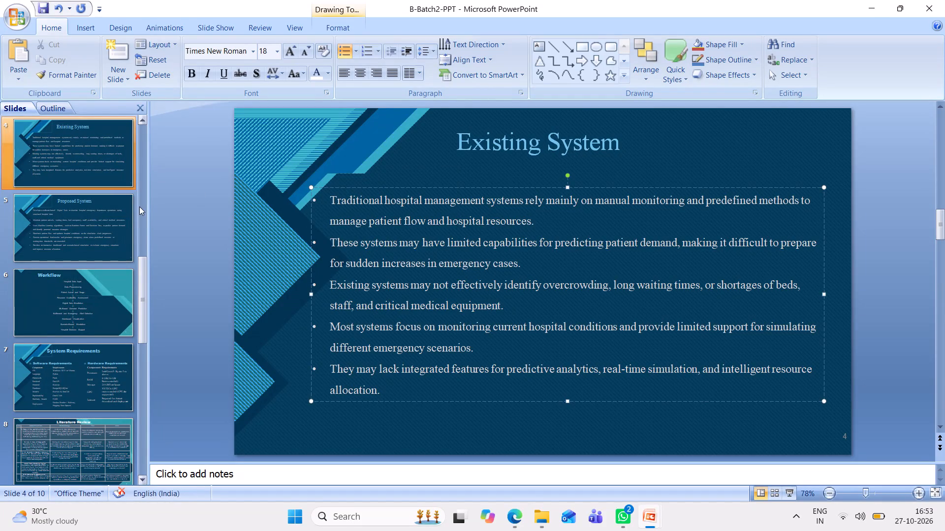
Look over the Proposed System slide and the software requirements table on the System Requirements slide in B-Batch2-PPT.
left_click(95, 219)
left_click(94, 384)
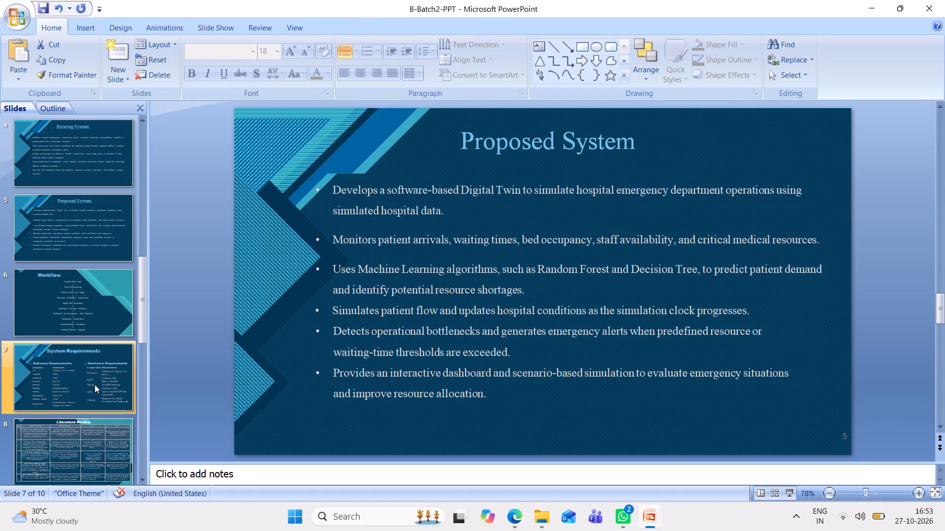
left_click(487, 325)
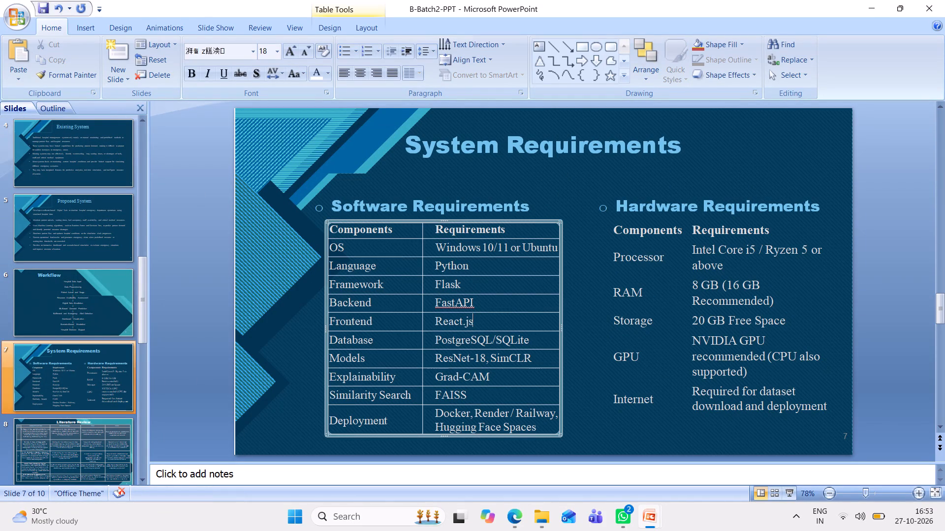
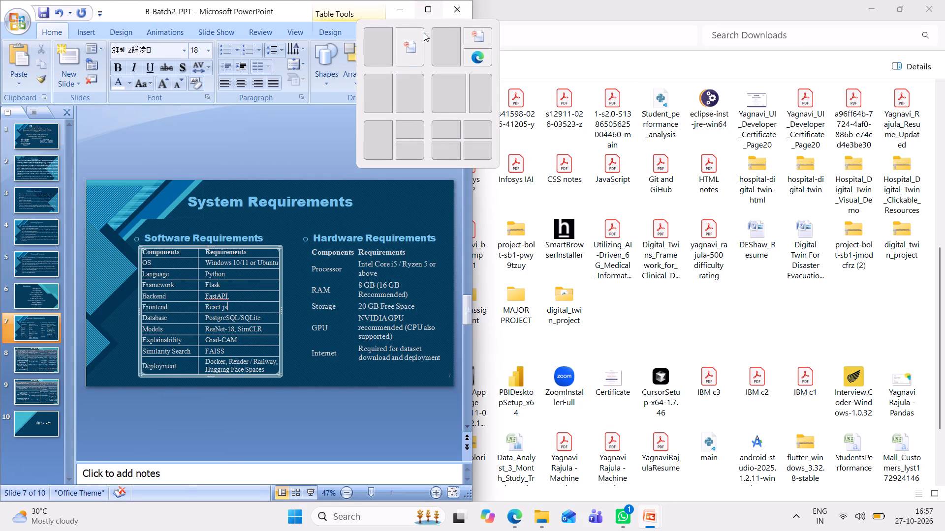
left_click(511, 525)
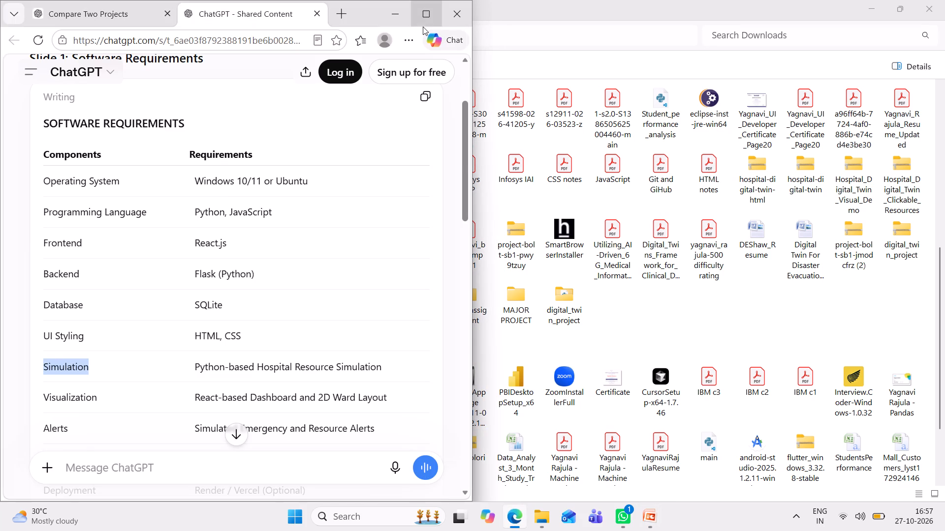
left_click(409, 38)
left_click(645, 516)
left_click(633, 407)
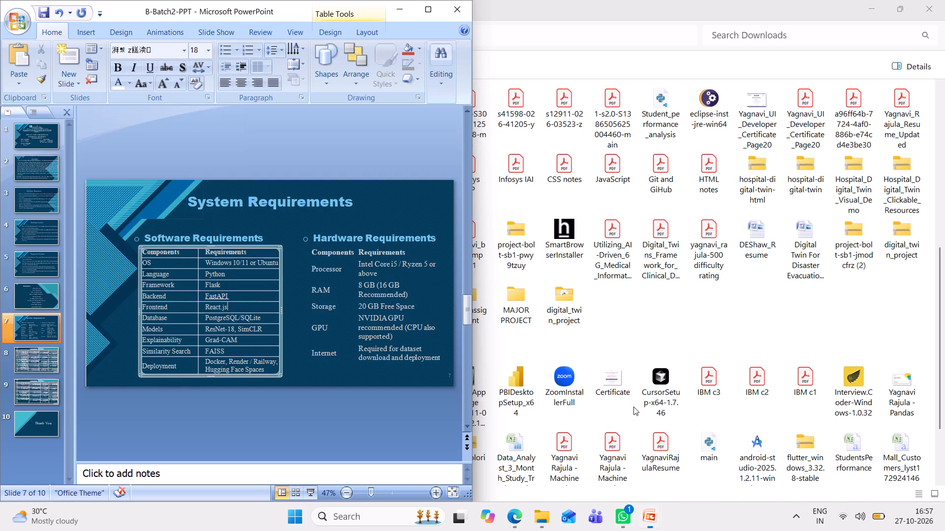
left_click(424, 0)
left_click(430, 9)
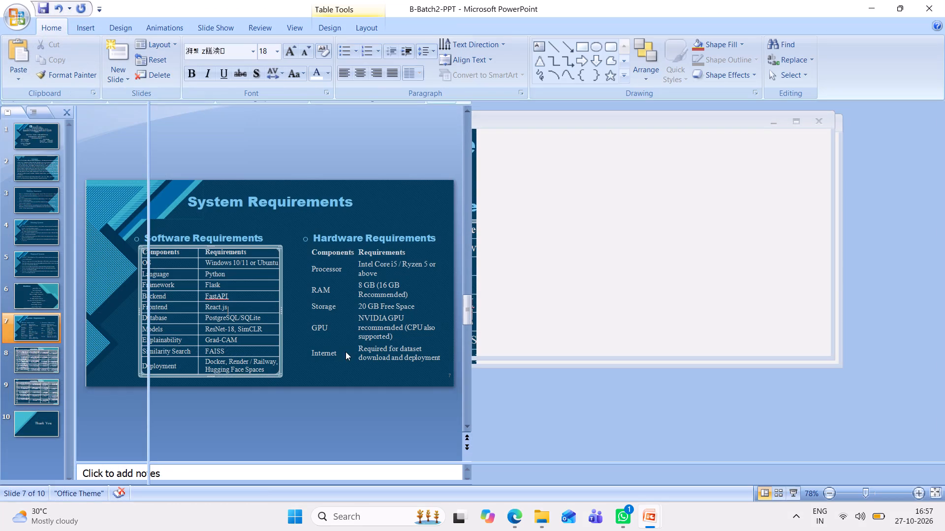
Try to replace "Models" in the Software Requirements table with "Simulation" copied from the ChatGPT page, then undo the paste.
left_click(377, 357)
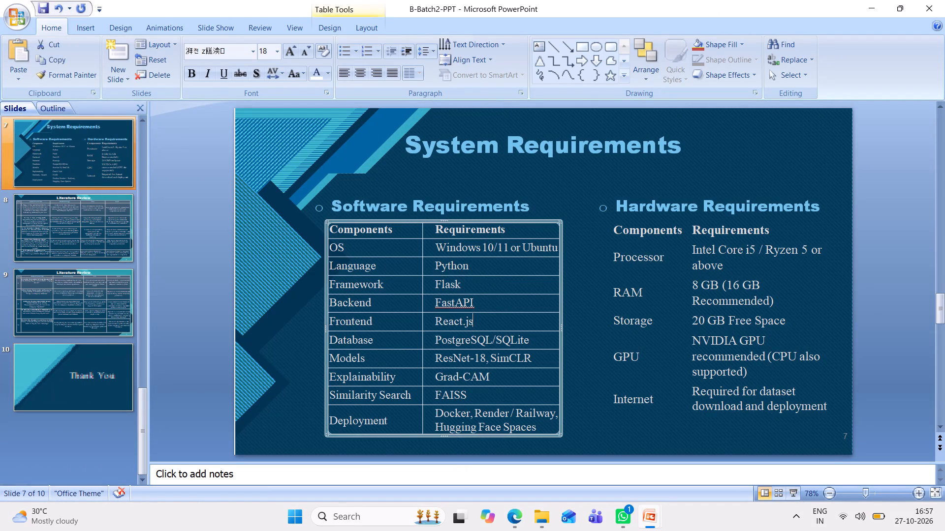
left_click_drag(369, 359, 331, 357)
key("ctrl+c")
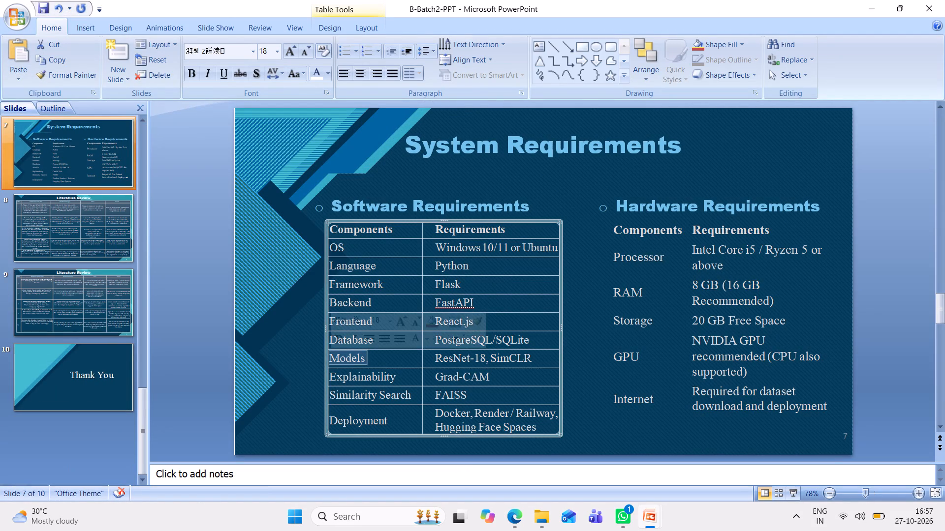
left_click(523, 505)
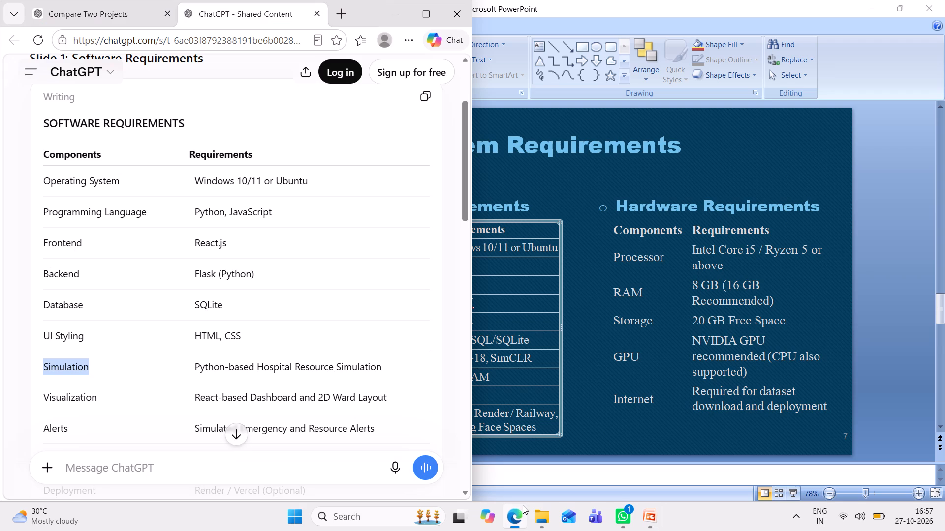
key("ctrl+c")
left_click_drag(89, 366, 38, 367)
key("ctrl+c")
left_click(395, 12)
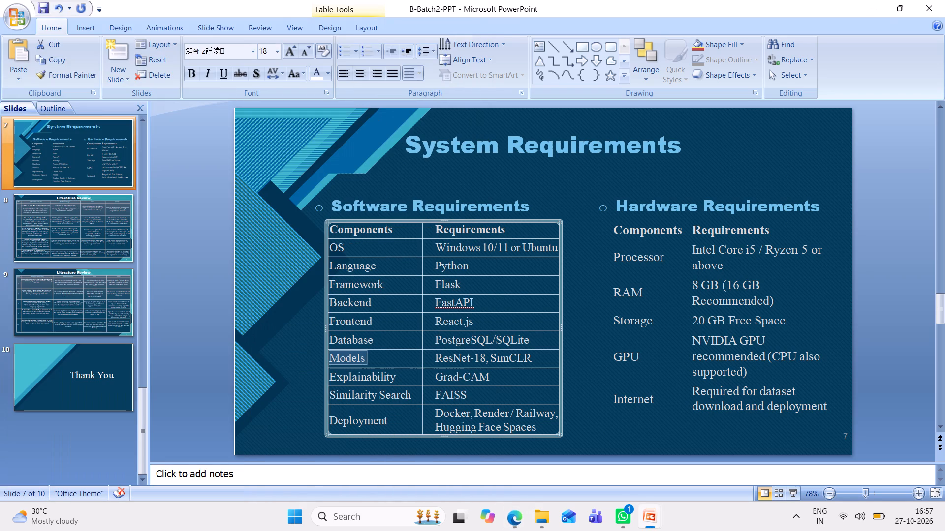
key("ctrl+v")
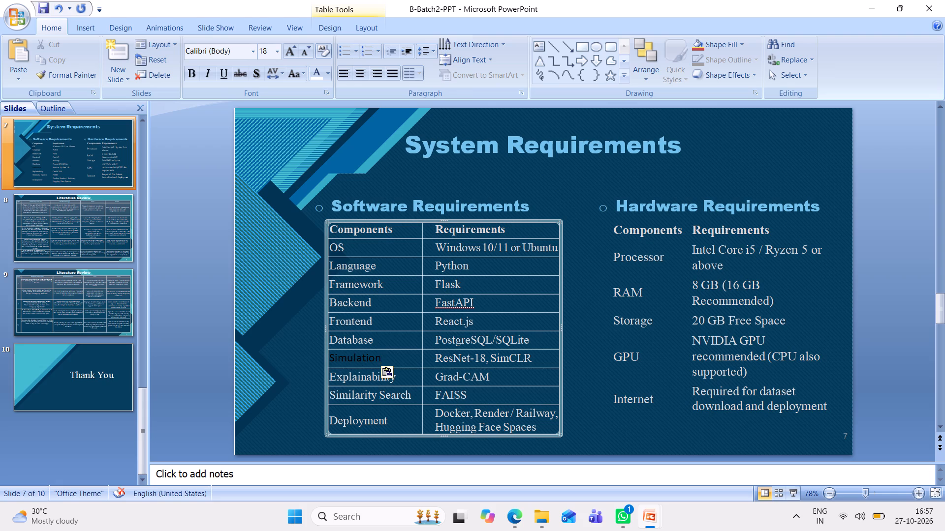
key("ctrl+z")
Replace the "Models" component name in the Software Requirements table with "Simulation", keeping the presentation open.
key("BackSpace")
type("Sim")
key("BackSpace")
key("BackSpace")
key("BackSpace")
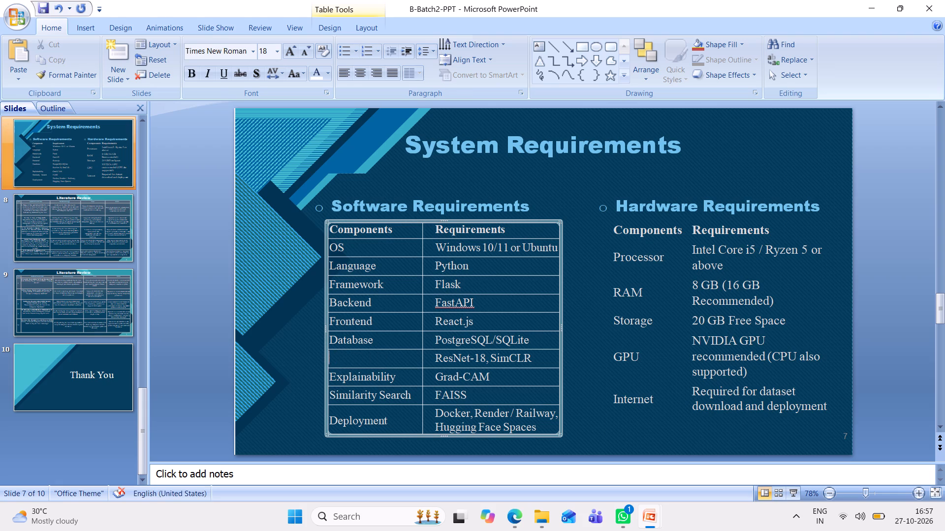
left_click(316, 70)
type("Simulation")
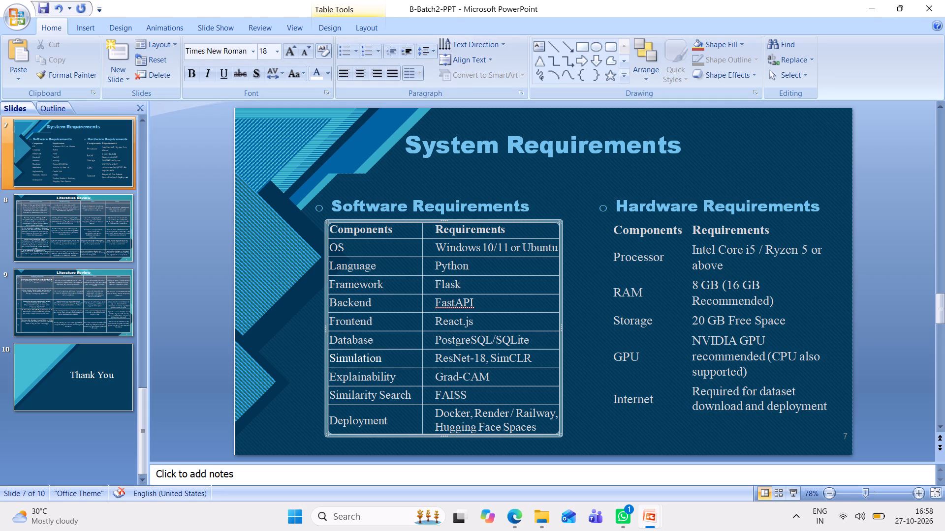
left_click(349, 340)
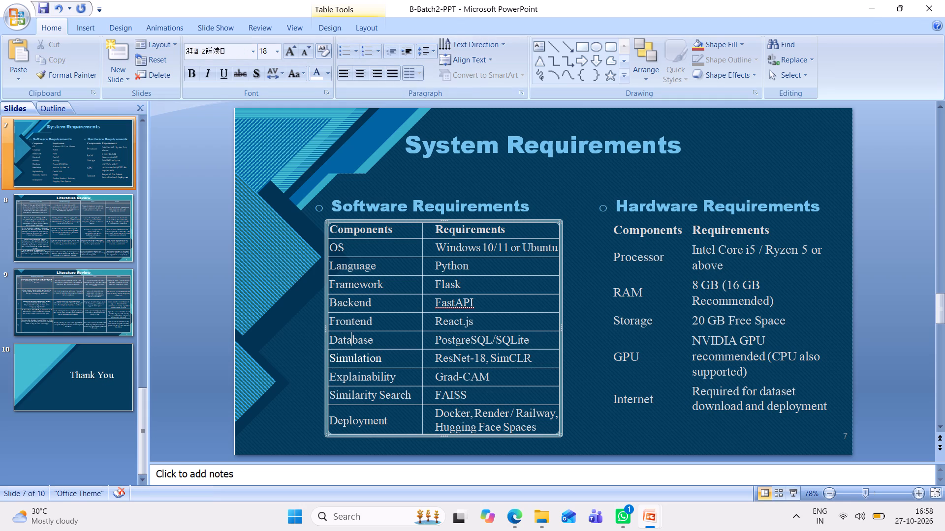
left_click(944, 0)
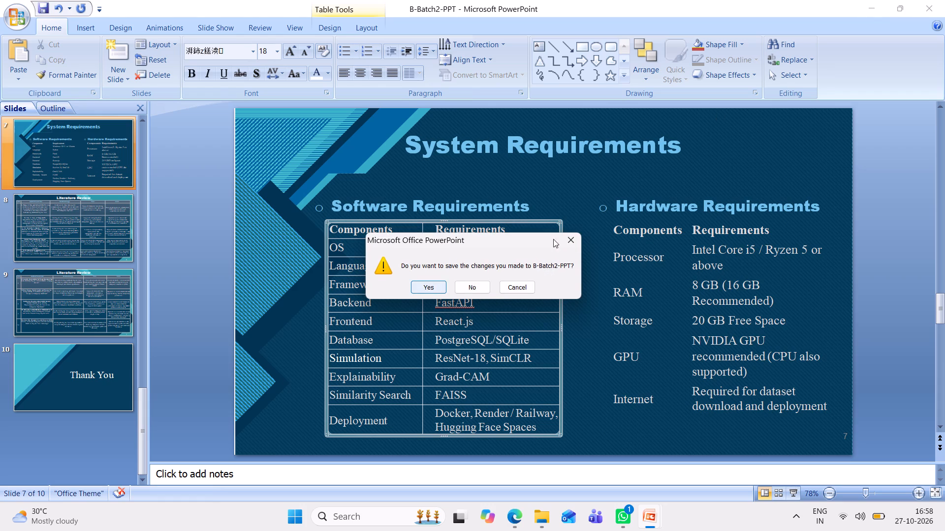
left_click(568, 234)
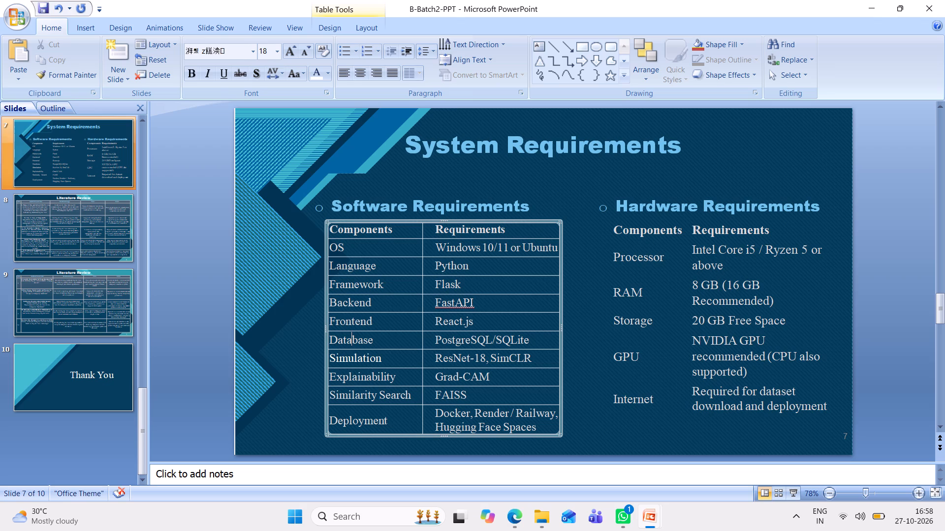
Set the font color of the "Simulation" entry to the light tan theme color to match the other table entries.
left_click_drag(381, 356, 326, 360)
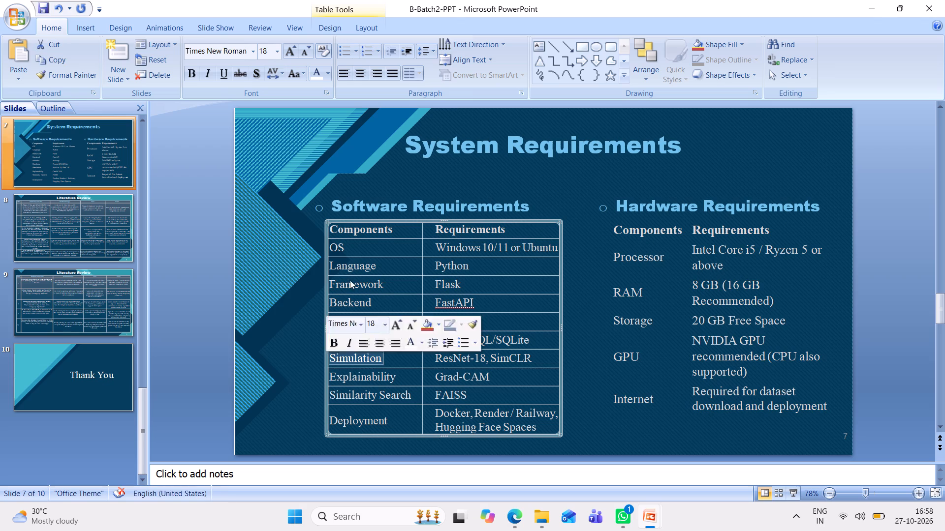
left_click(327, 76)
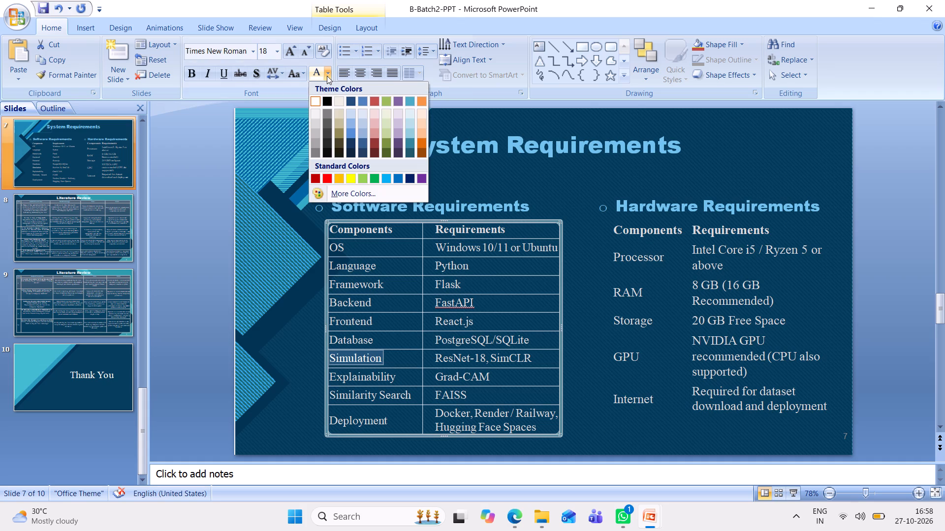
left_click(341, 102)
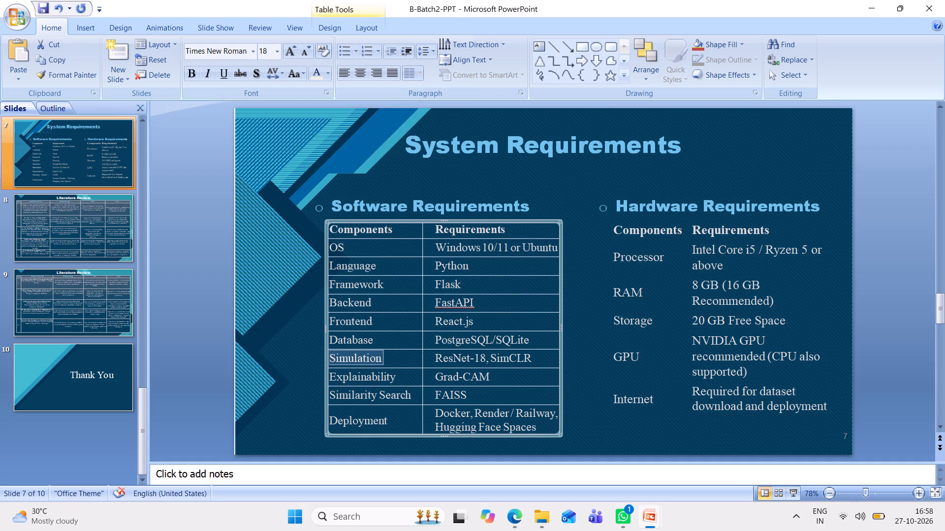
left_click(523, 363)
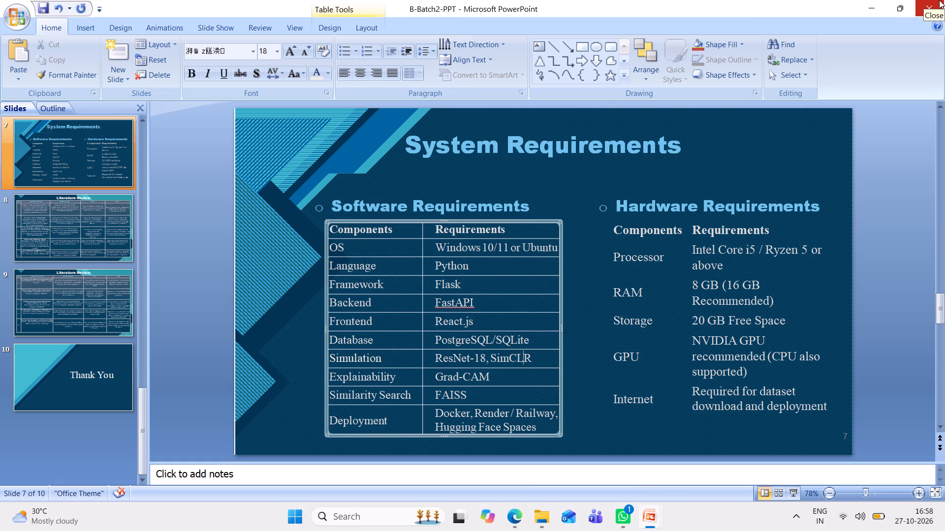
Check the Abstract slide and open the Problem Statement slide.
scroll(84, 215, "up", 8)
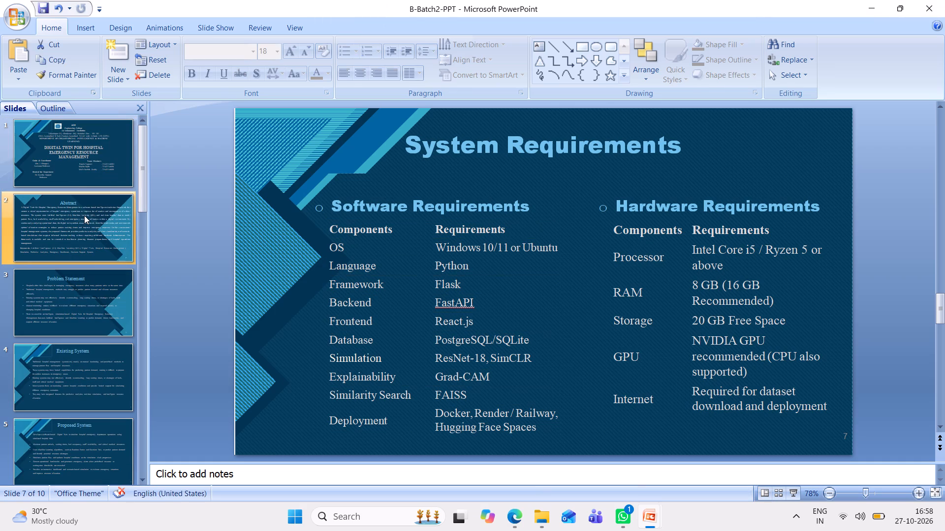
scroll(84, 215, "up", 2)
left_click(84, 215)
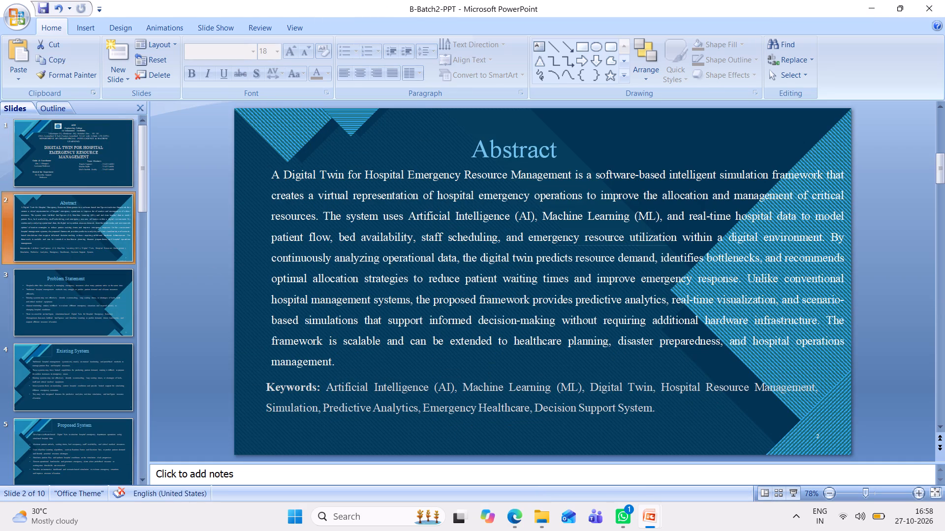
left_click(103, 291)
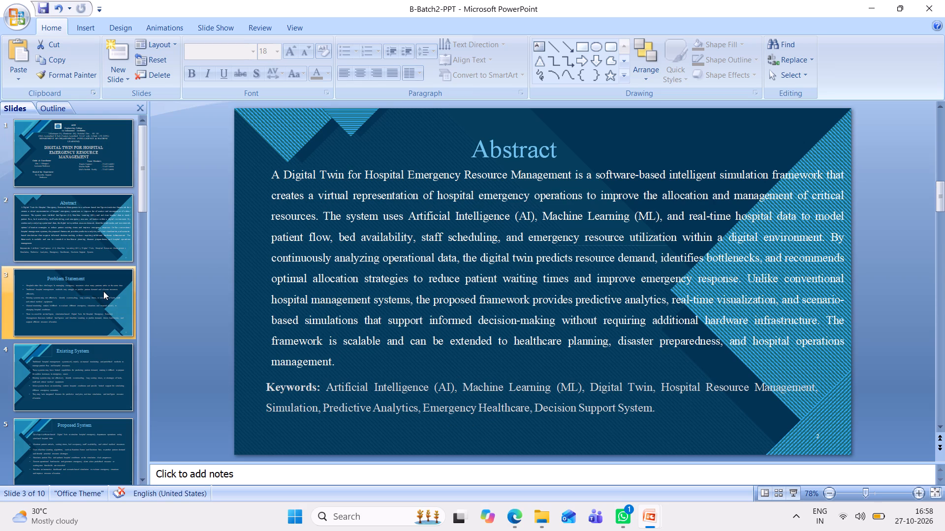
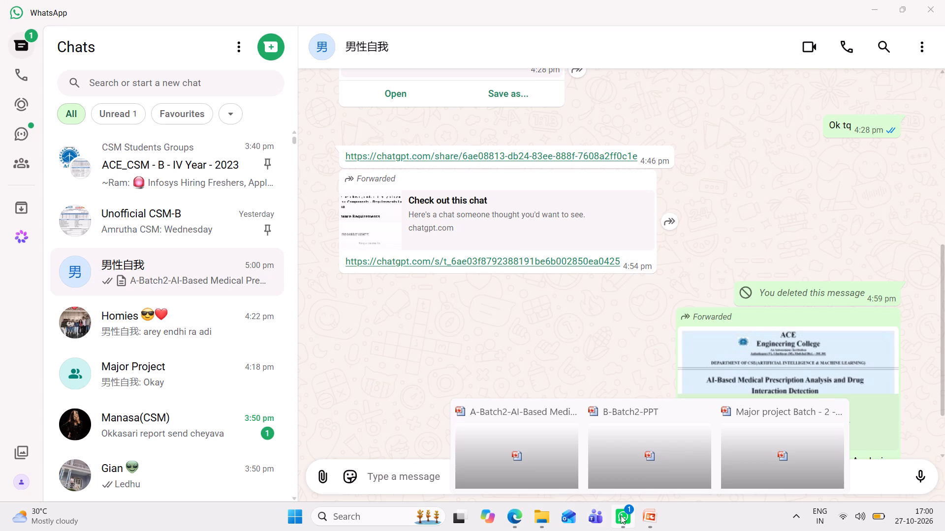
Copy the full Abstract text, including the Keywords lines, from the Abstract slide of the "Major project Batch - 2 - abstract" presentation.
left_click(770, 474)
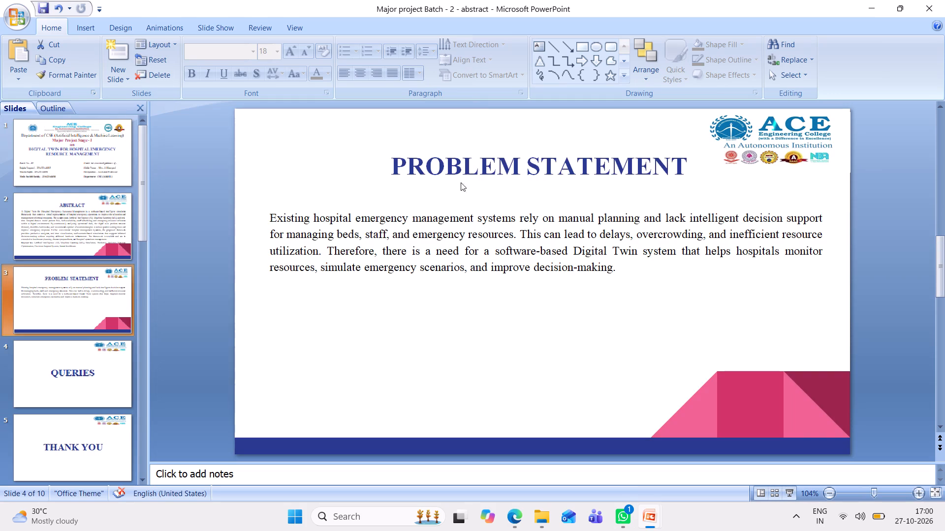
left_click(94, 235)
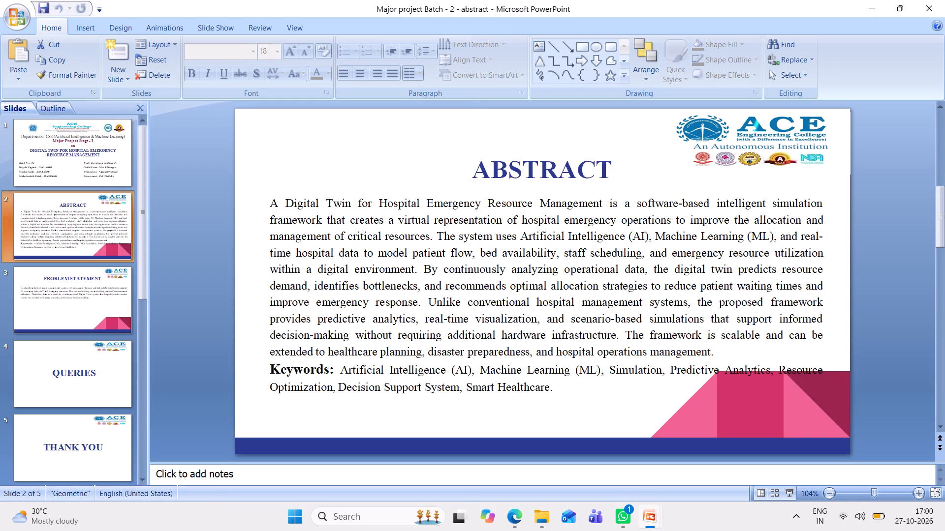
left_click_drag(272, 204, 515, 370)
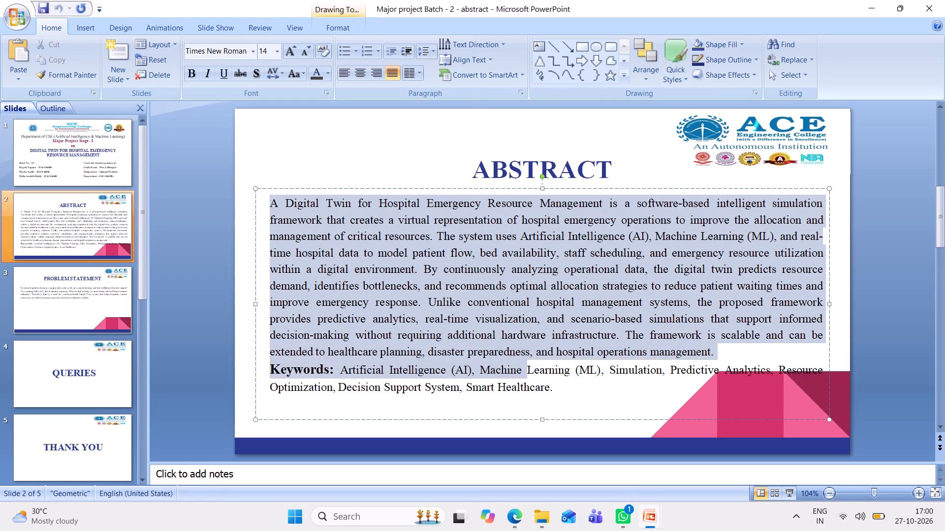
left_click_drag(515, 370, 576, 381)
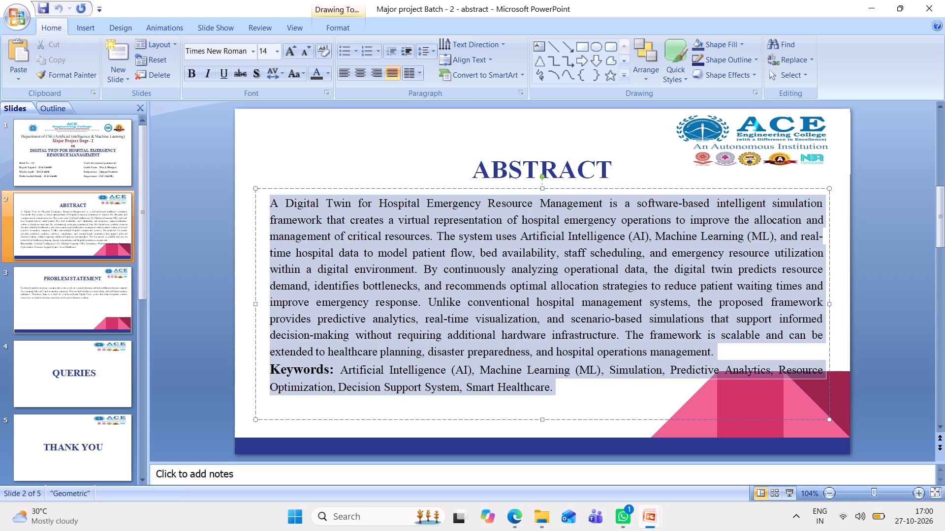
left_click_drag(576, 381, 562, 386)
left_click_drag(562, 386, 554, 393)
left_click_drag(554, 393, 557, 395)
left_click_drag(557, 395, 553, 389)
key("ctrl+c")
key("ctrl+c")
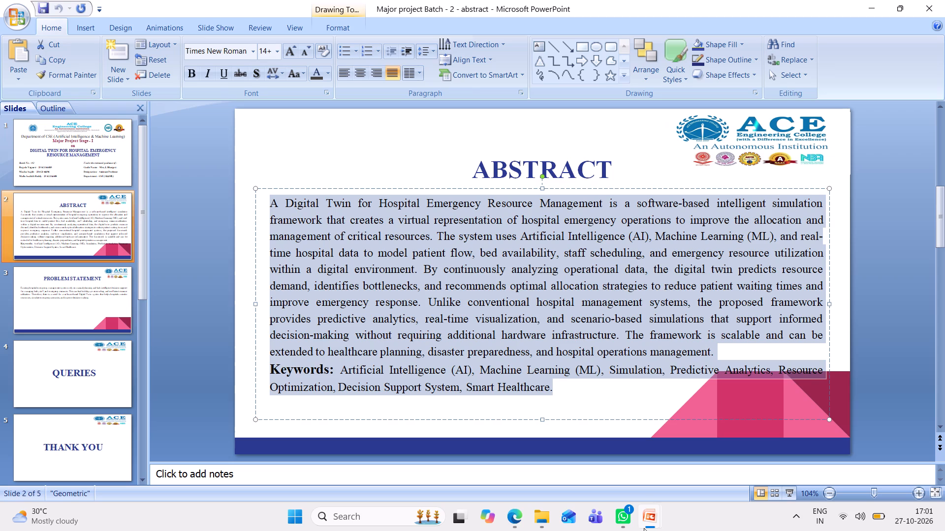
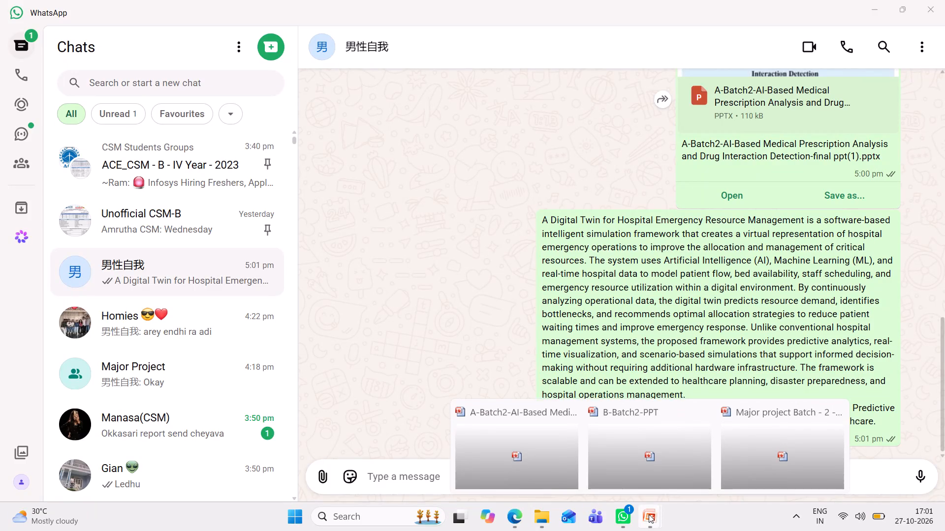
Switch back to the B-Batch2-PPT presentation and review the Problem Statement slide, followed by the Existing System slide.
left_click(639, 447)
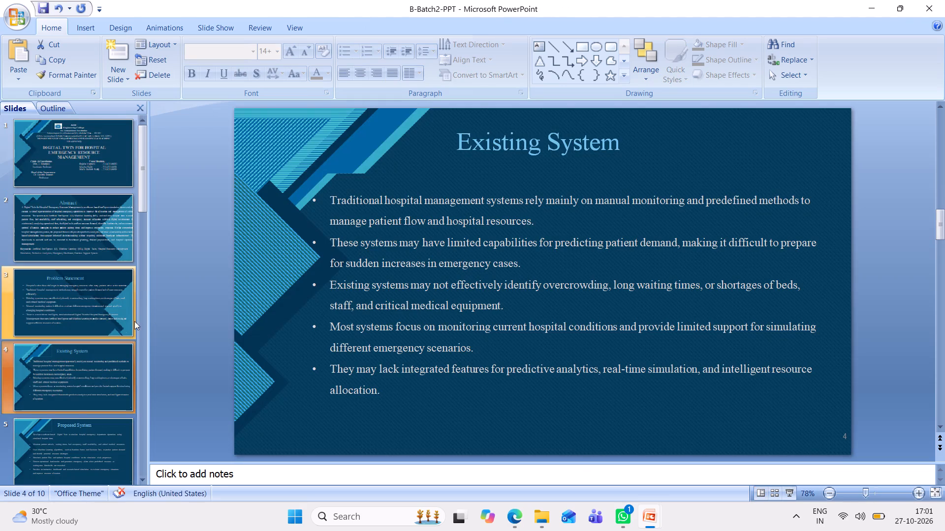
left_click(92, 296)
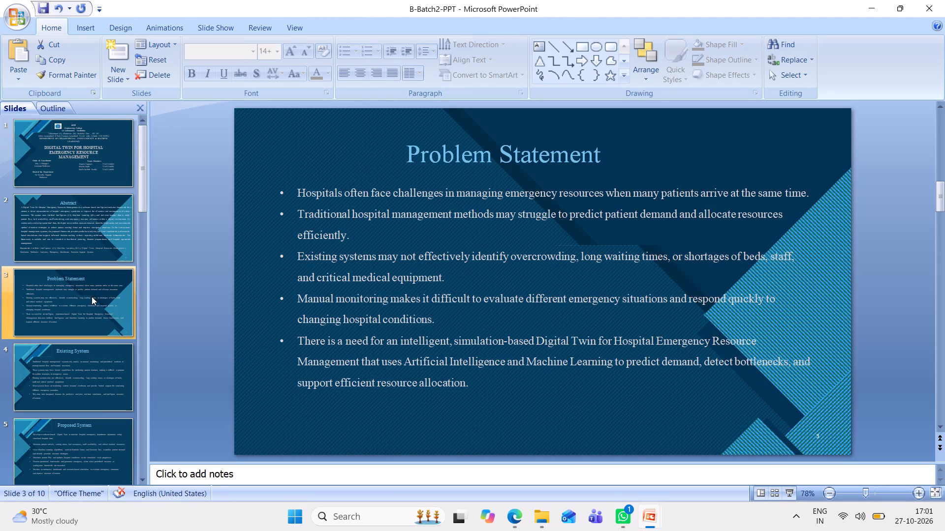
left_click(70, 372)
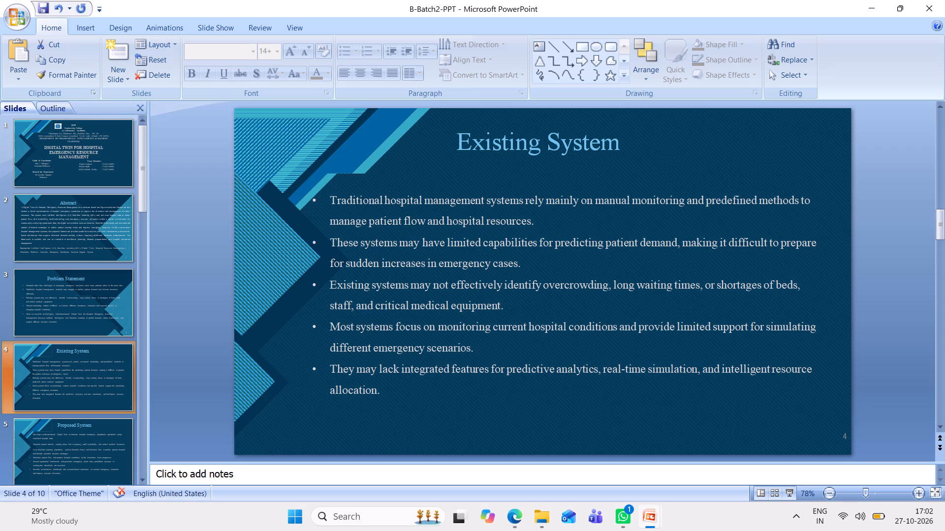
Examine the Proposed System slide's bullet text and background picture, and preview shape quick styles for the bullet text box without applying one.
left_click(68, 455)
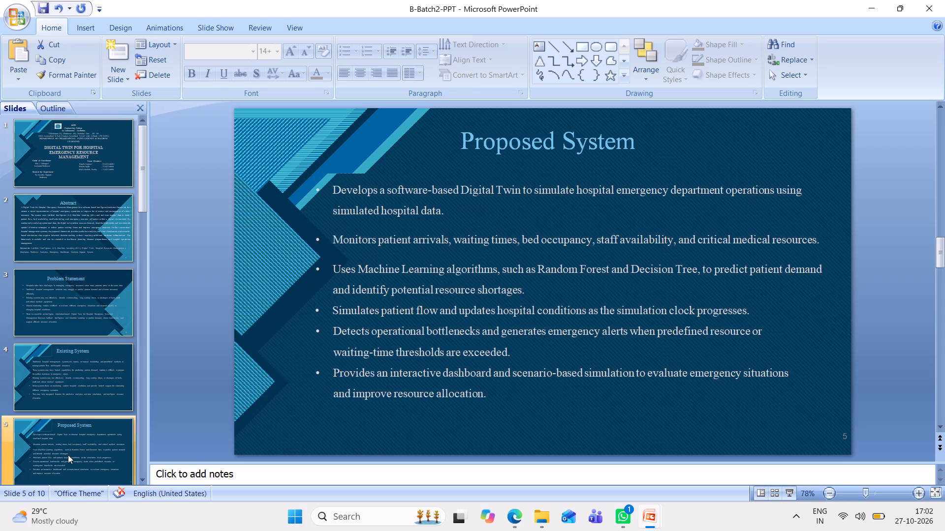
left_click(366, 298)
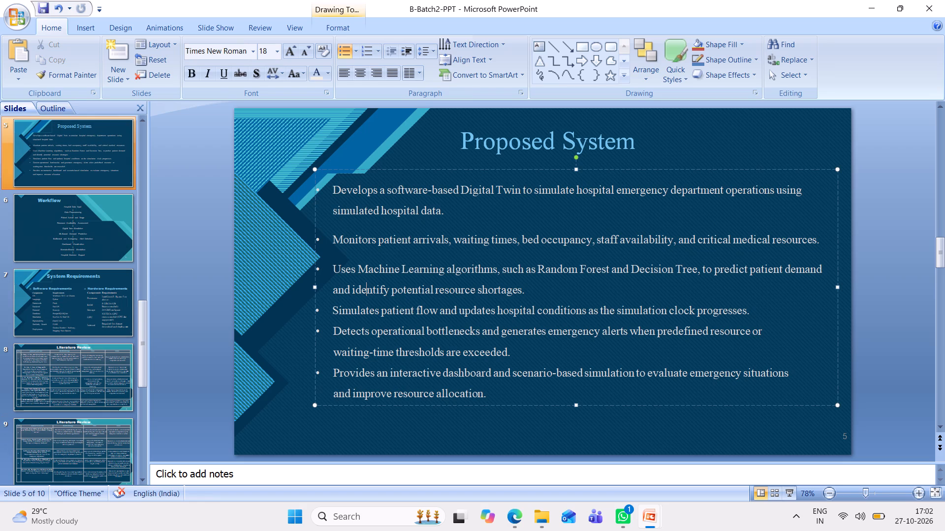
left_click(497, 388)
left_click(377, 144)
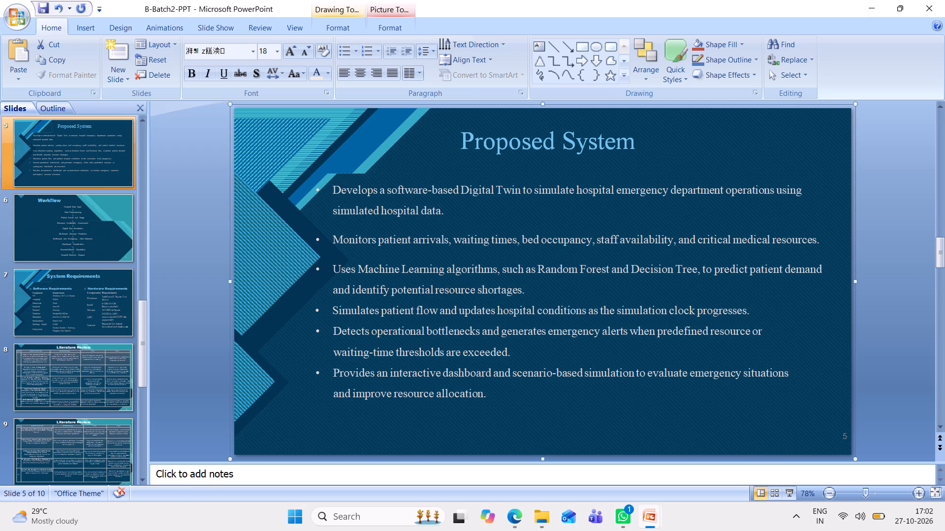
left_click(377, 144)
left_click(376, 144)
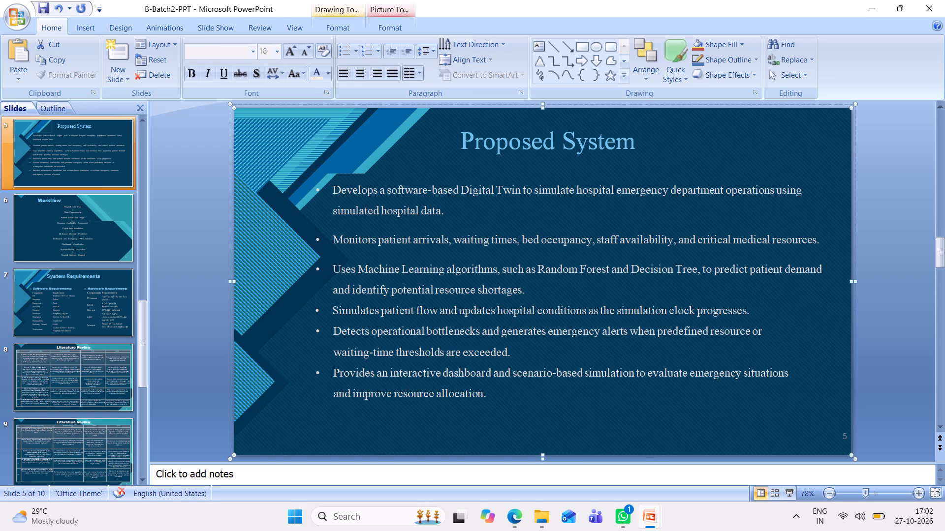
left_click(548, 178)
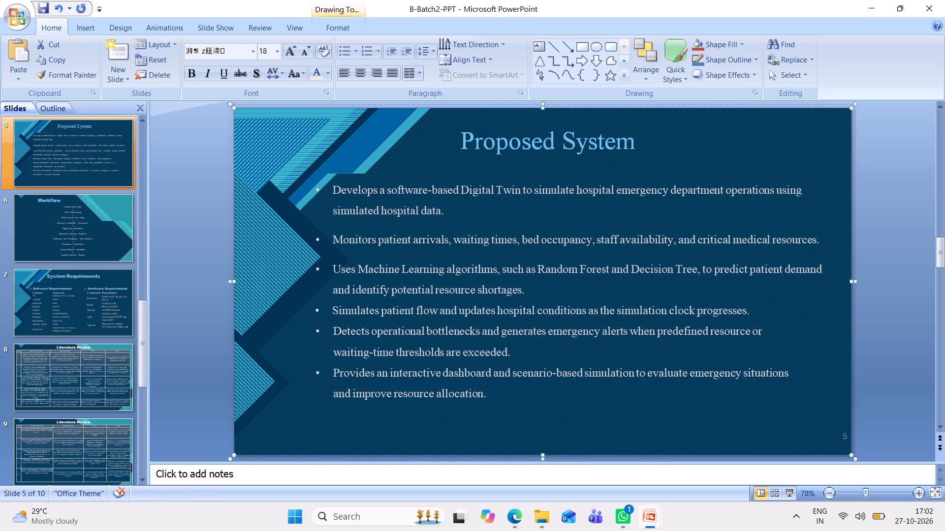
left_click(592, 223)
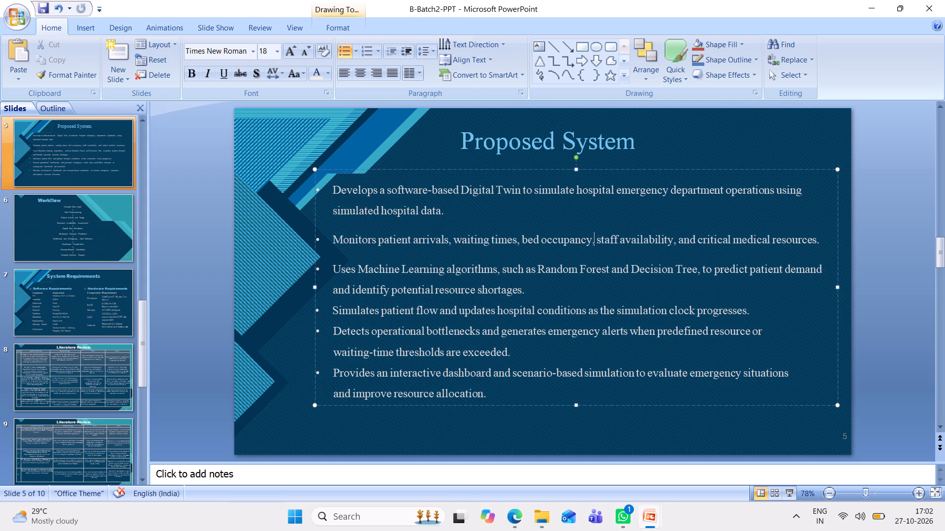
left_click(682, 79)
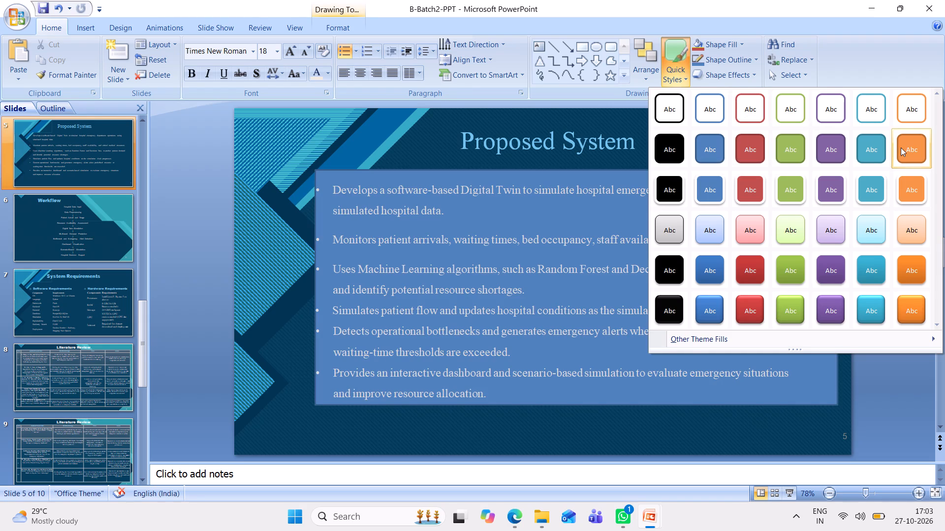
left_click(867, 75)
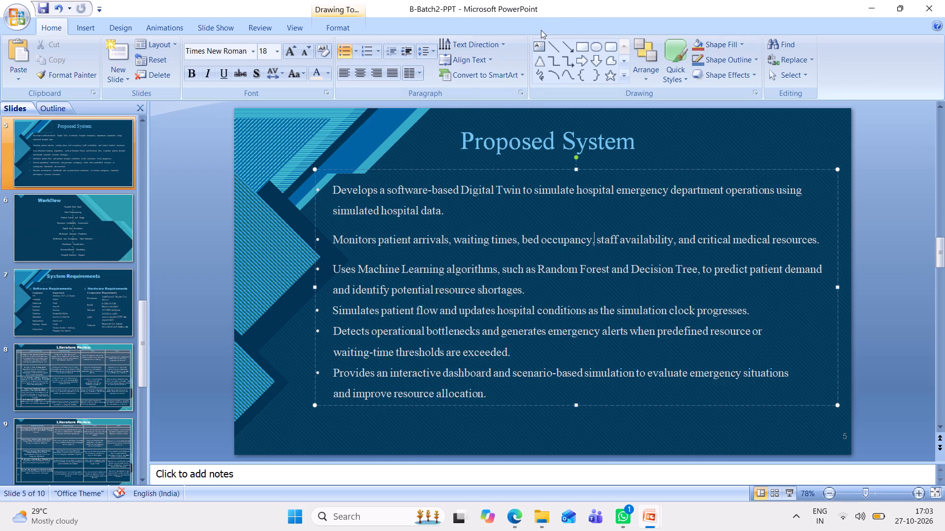
Open the Workflow slide and place the cursor in its flow text between Resource Availability Assessment and Digital Twin Simulation.
left_click(50, 216)
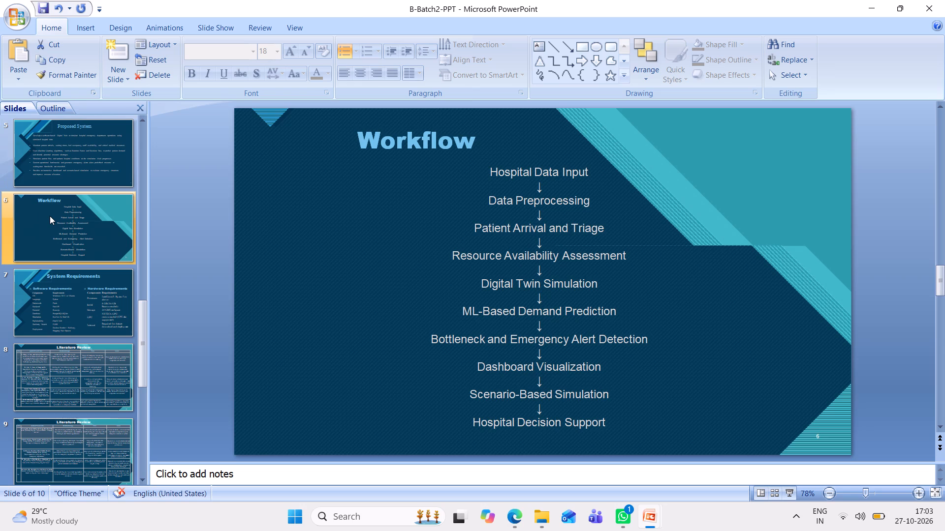
left_click(456, 269)
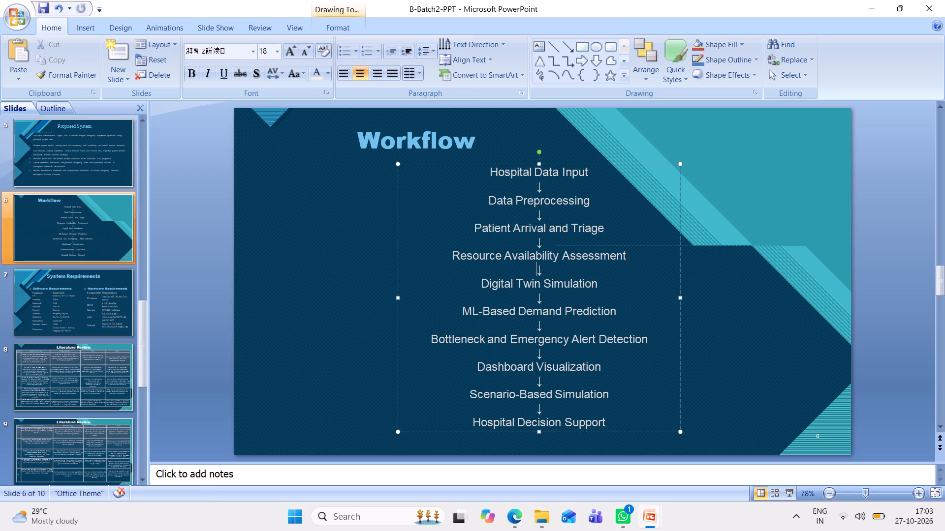